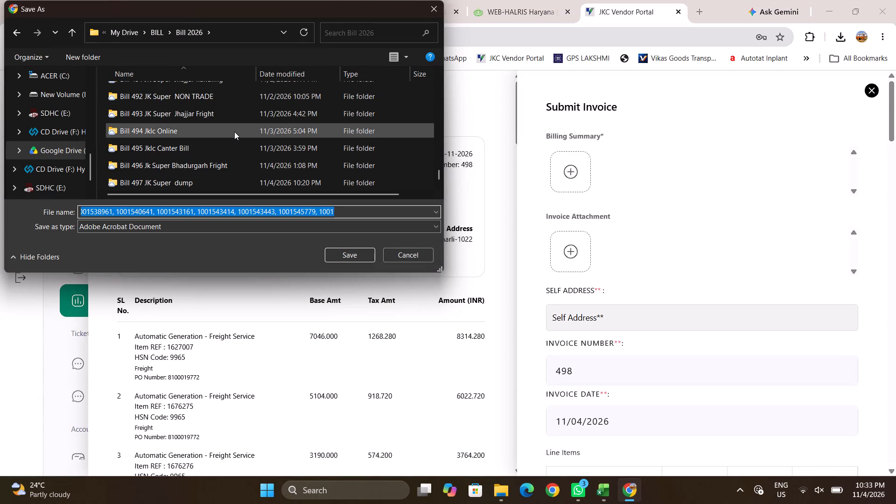
Duplicate the "Bill 486 JK Super Party" folder inside the Bill 2026 folder.
{"action": "scroll", "coordinate": [234, 132], "scroll_direction": "down", "scroll_amount": 2}
{"action": "scroll", "coordinate": [234, 132], "scroll_direction": "up", "scroll_amount": 2}
{"action": "left_click", "coordinate": [224, 142]}
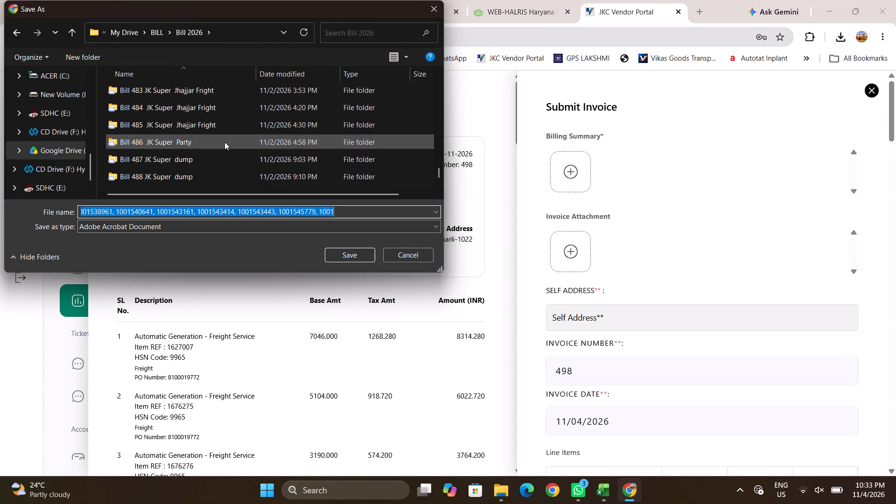
{"action": "key", "text": "ctrl+c"}
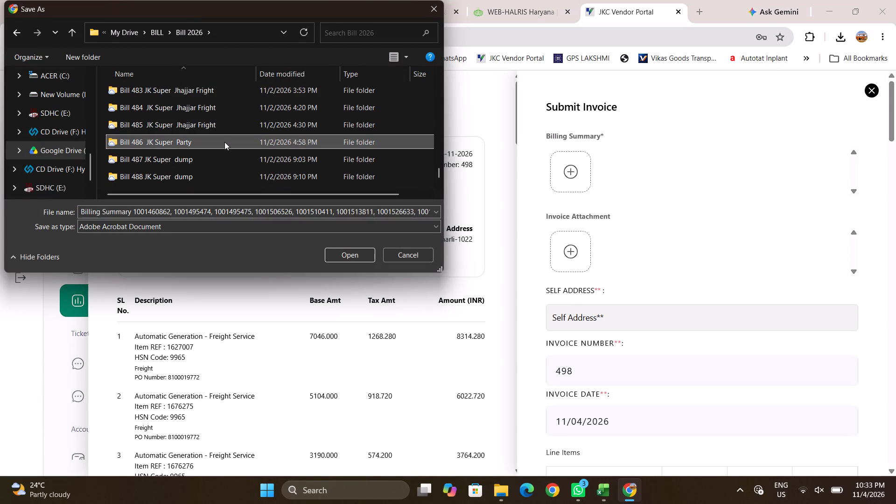
{"action": "key", "text": "ctrl+v"}
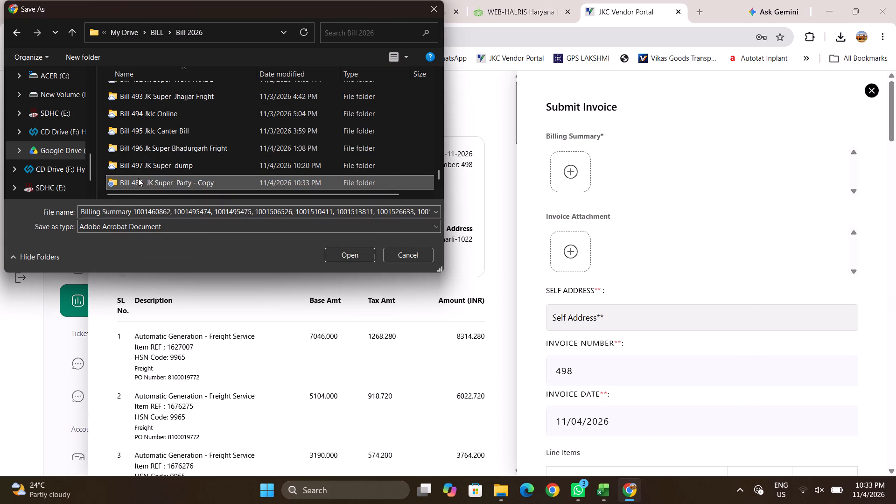
Rename the copied folder as "Bill 498 JK Super Party".
{"action": "right_click", "coordinate": [138, 178]}
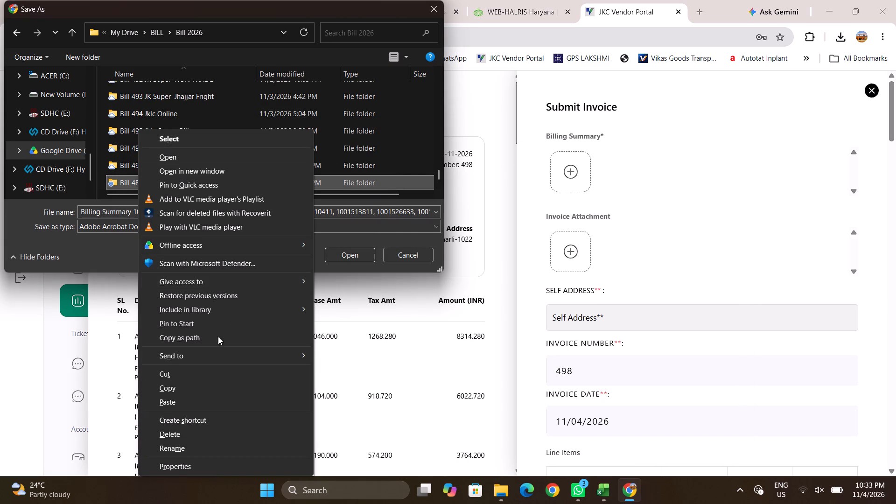
{"action": "left_click", "coordinate": [200, 445]}
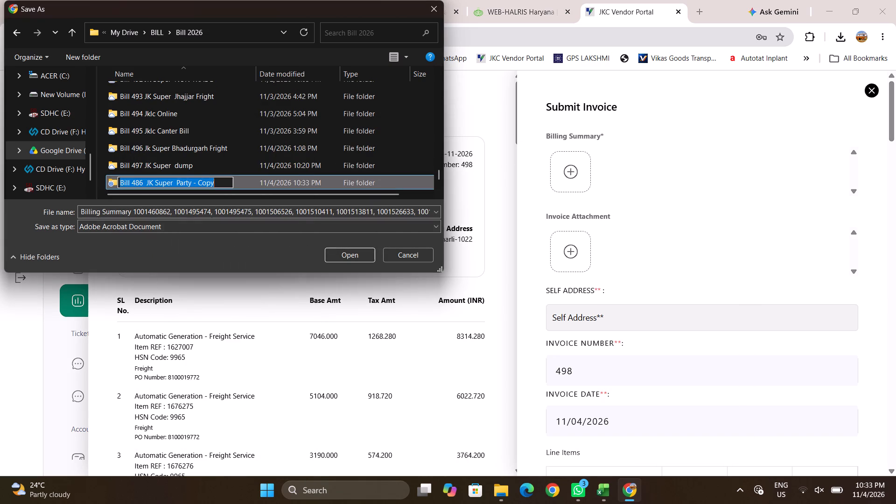
{"action": "left_click", "coordinate": [144, 183]}
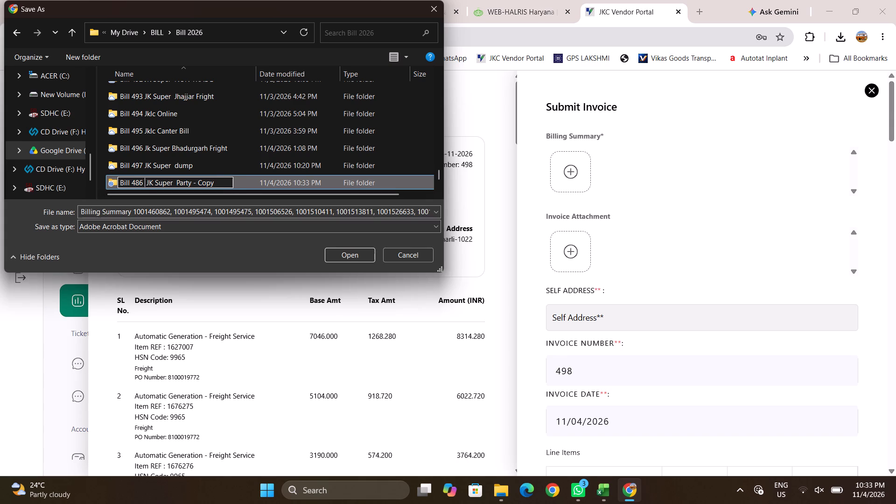
{"action": "key", "text": "BackSpace"}
{"action": "key", "text": "BackSpace"}
{"action": "key", "text": "BackSpace"}
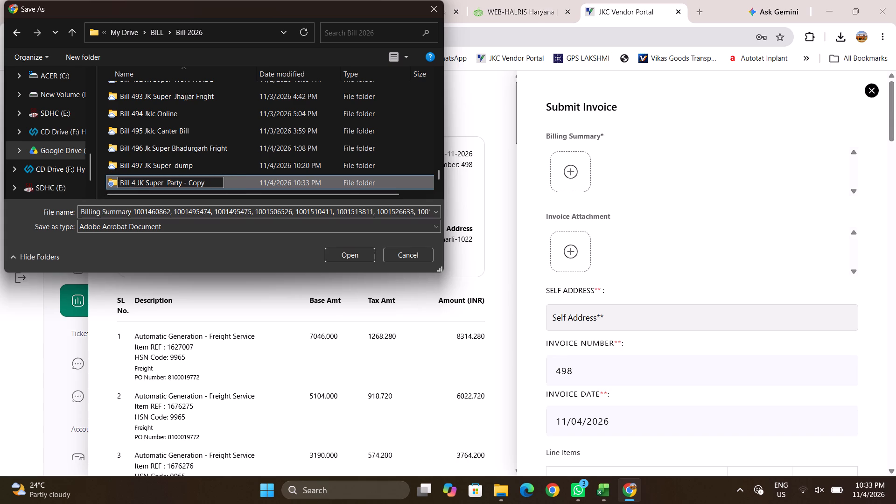
{"action": "type", "text": "98"}
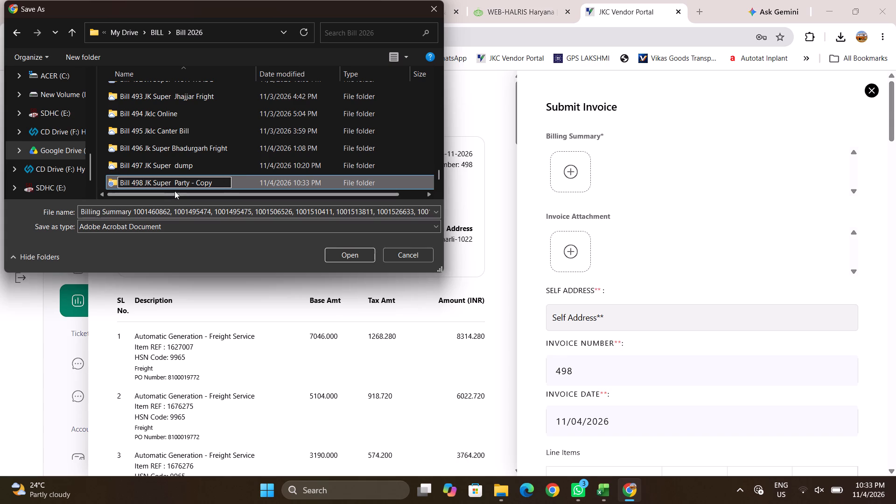
{"action": "left_click", "coordinate": [214, 183]}
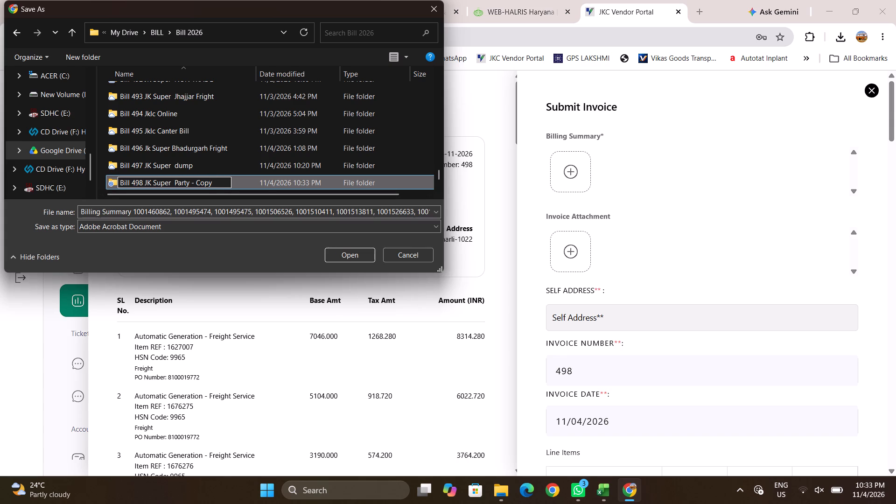
{"action": "key", "text": "BackSpace"}
{"action": "key", "text": "BackSpace"}
{"action": "key", "text": "BackSpace"}
{"action": "key", "text": "BackSpace"}
{"action": "key", "text": "BackSpace"}
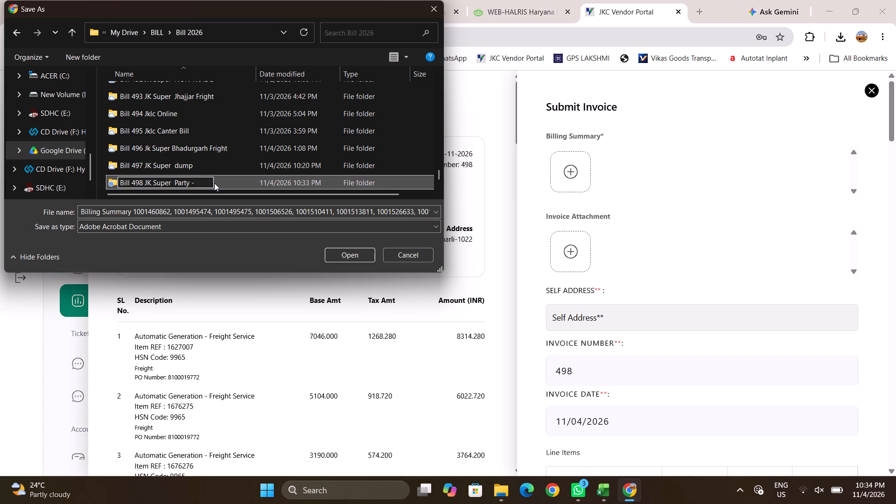
{"action": "key", "text": "BackSpace"}
{"action": "left_click", "coordinate": [220, 178]}
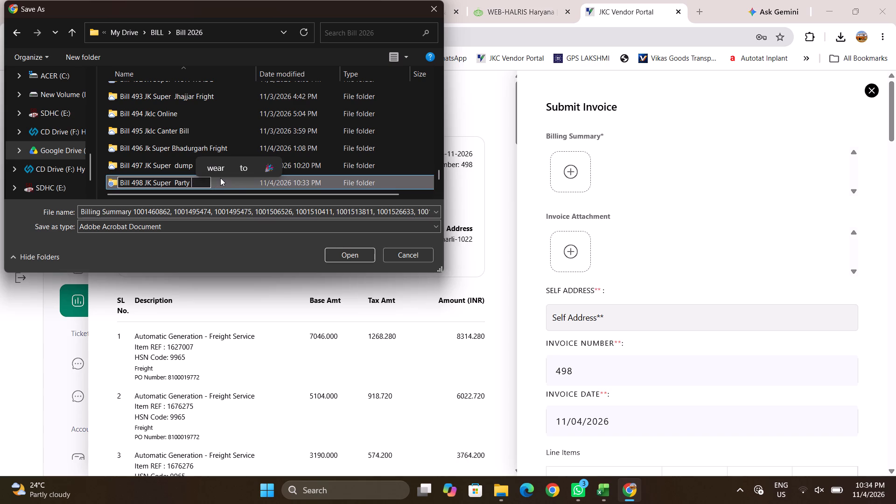
{"action": "double_click", "coordinate": [236, 180]}
{"action": "left_click", "coordinate": [320, 150]}
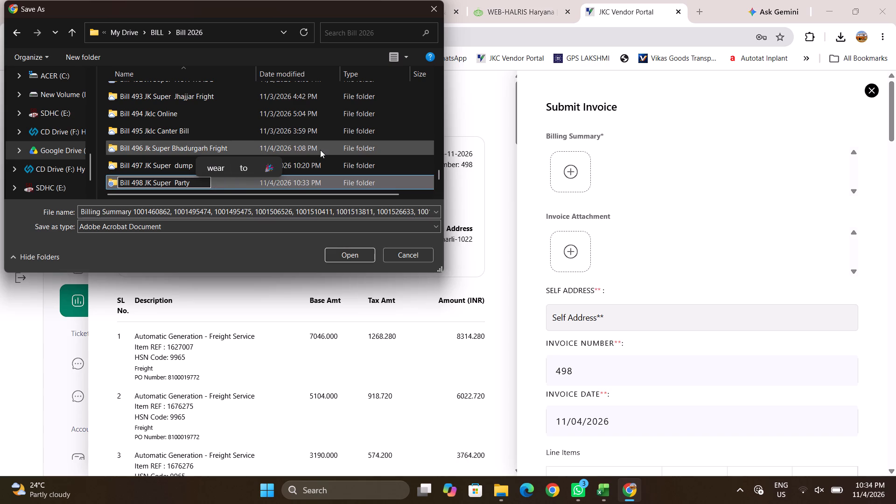
Open the Bill 498 JK Super Party folder and delete the two Bill 486 PDFs in it.
{"action": "double_click", "coordinate": [264, 181]}
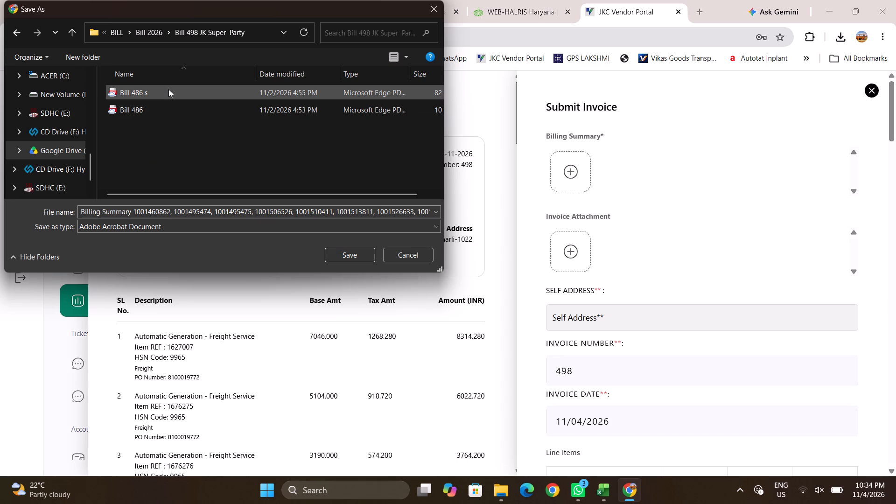
{"action": "key", "text": "ctrl+a"}
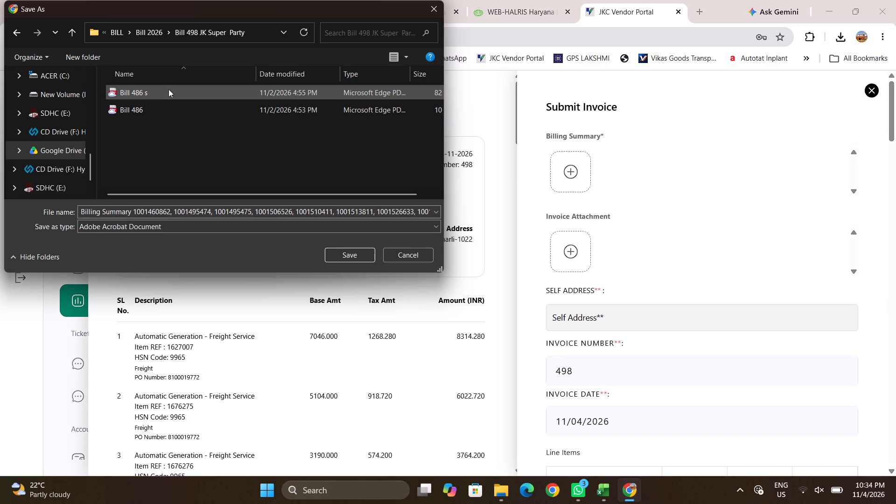
{"action": "key", "text": "ctrl+a"}
{"action": "left_click", "coordinate": [168, 89]}
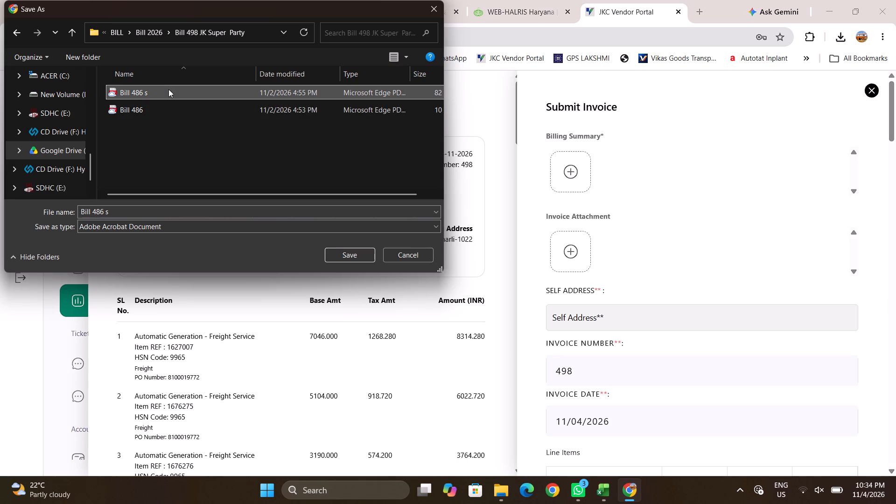
{"action": "key", "text": "Delete"}
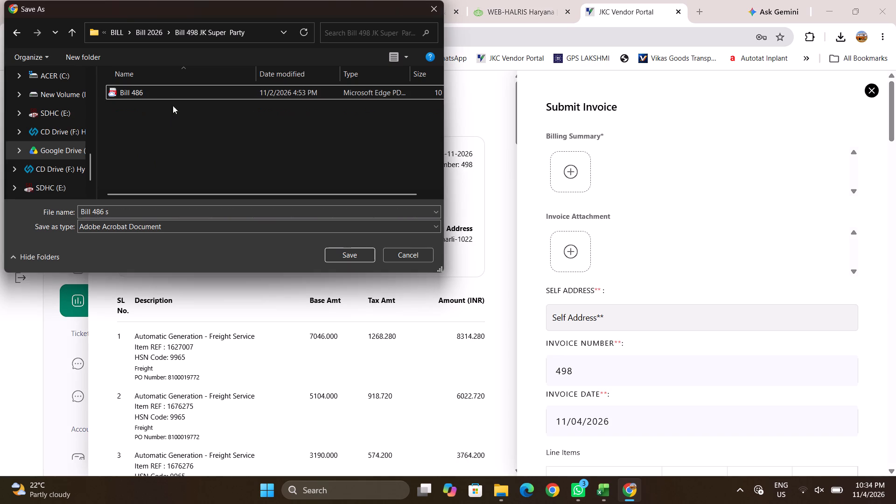
{"action": "left_click", "coordinate": [180, 93]}
{"action": "key", "text": "Delete"}
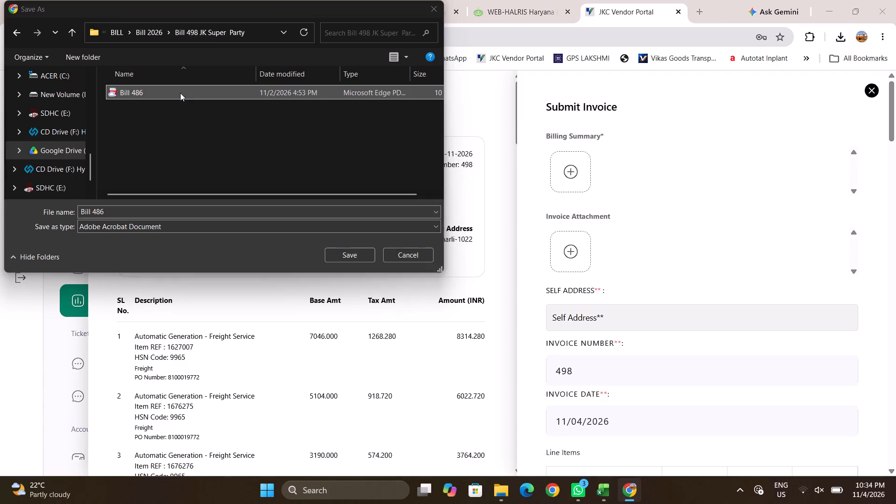
Save the billing summary PDF as "Bill 498" in the Bill 498 JK Super Party folder.
{"action": "left_click", "coordinate": [144, 212]}
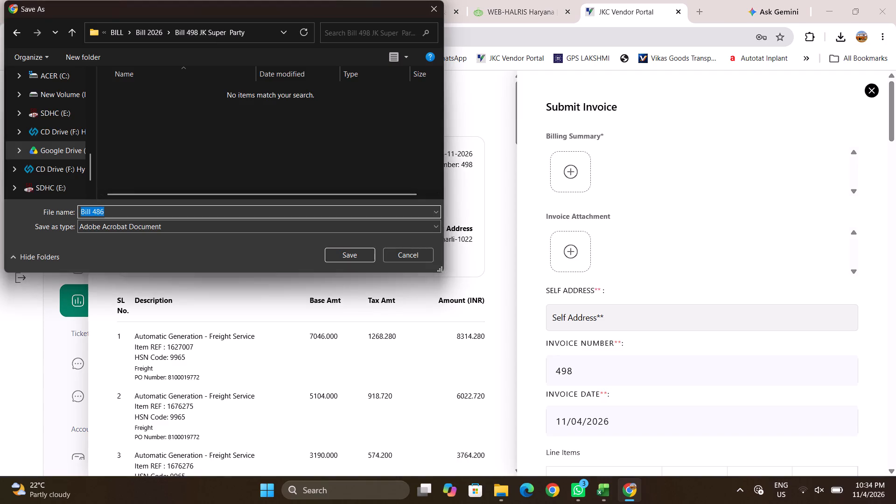
{"action": "left_click", "coordinate": [144, 212]}
{"action": "key", "text": "BackSpace"}
{"action": "key", "text": "BackSpace"}
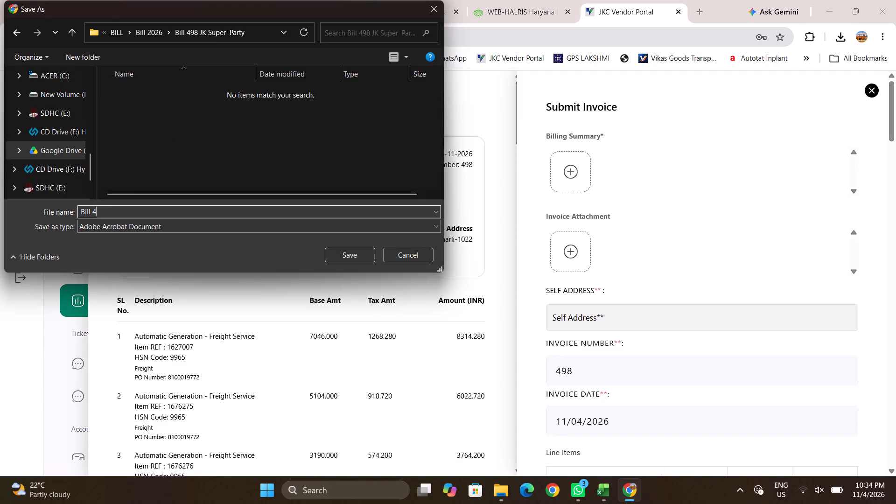
{"action": "type", "text": "98"}
{"action": "left_click", "coordinate": [355, 257]}
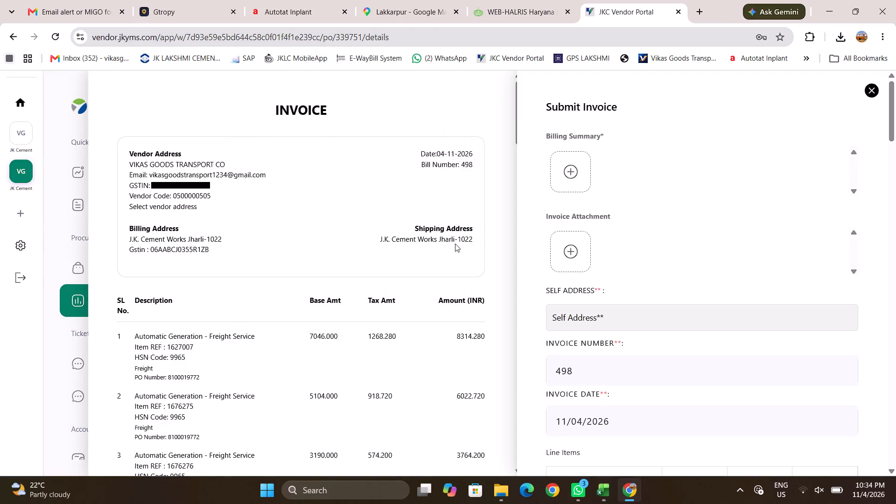
From the Billing Summary upload's file browser, go to the Bill 498 JK Super Party folder and open Bill 498 in Adobe Acrobat.
{"action": "left_click", "coordinate": [578, 171]}
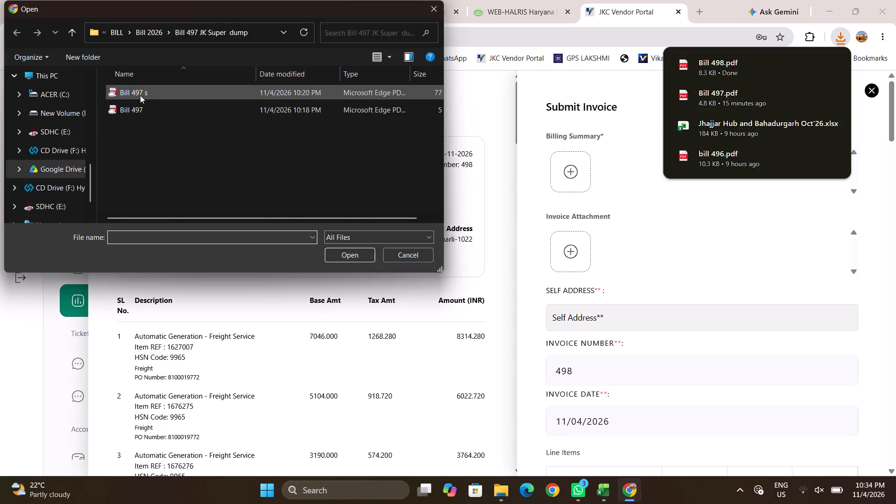
{"action": "left_click", "coordinate": [72, 34]}
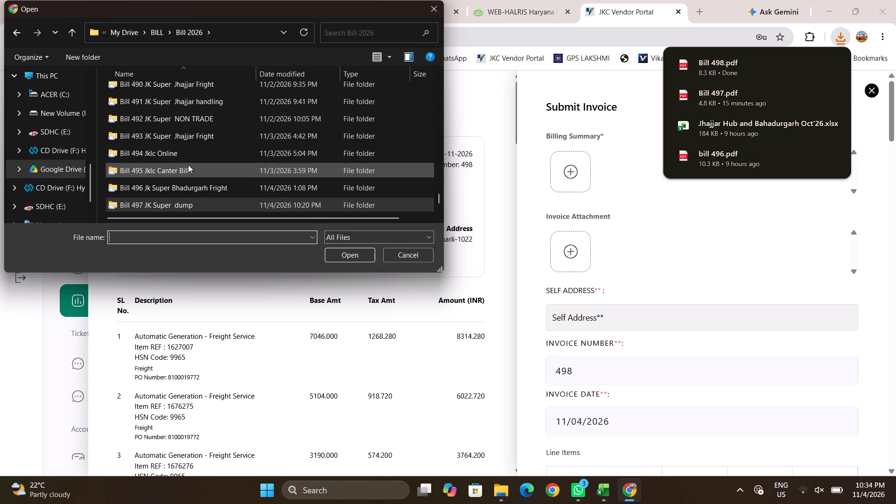
{"action": "scroll", "coordinate": [181, 207], "scroll_direction": "down", "scroll_amount": 2}
{"action": "double_click", "coordinate": [181, 207]}
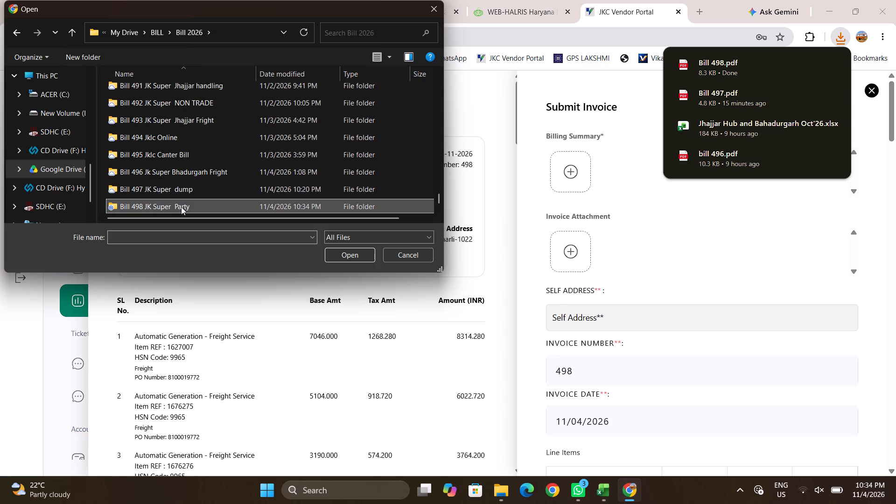
{"action": "left_click", "coordinate": [168, 95]}
{"action": "right_click", "coordinate": [168, 95]}
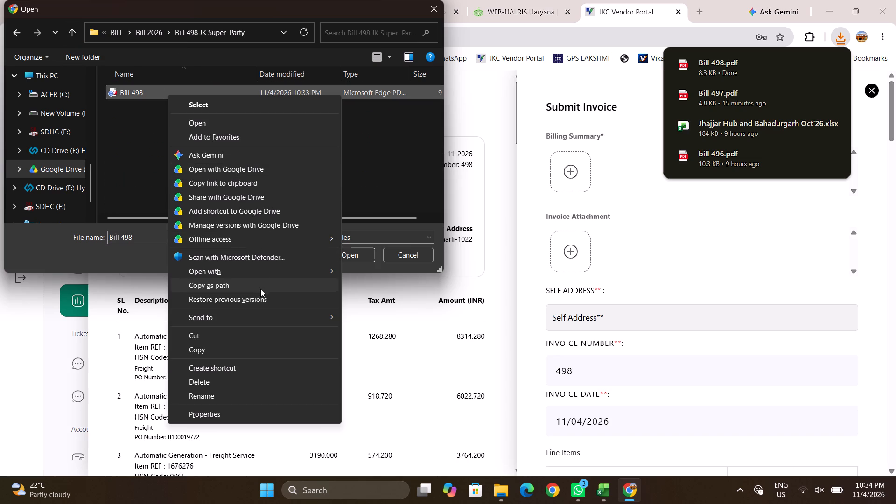
{"action": "left_click", "coordinate": [267, 273]}
{"action": "left_click", "coordinate": [409, 276]}
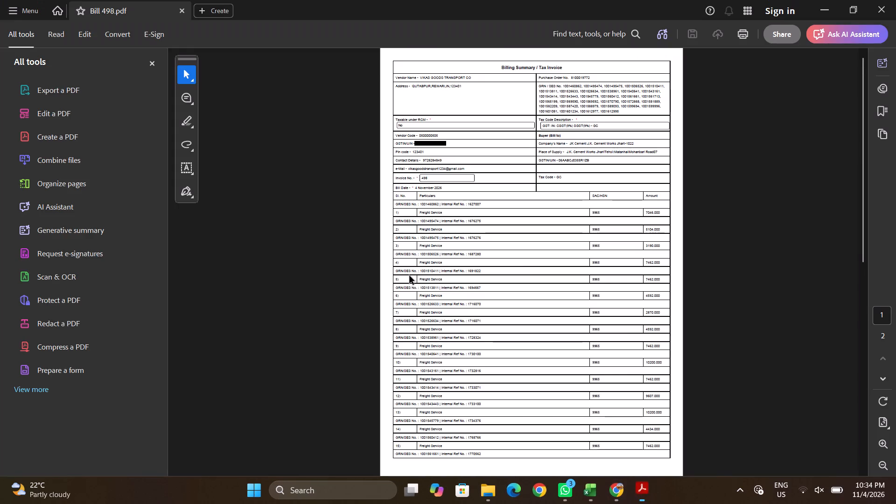
Start a certificate-based digital signature and draw its box in the Digital Signature cell on page 2.
{"action": "scroll", "coordinate": [525, 264], "scroll_direction": "down", "scroll_amount": 20}
{"action": "scroll", "coordinate": [525, 264], "scroll_direction": "down", "scroll_amount": 3}
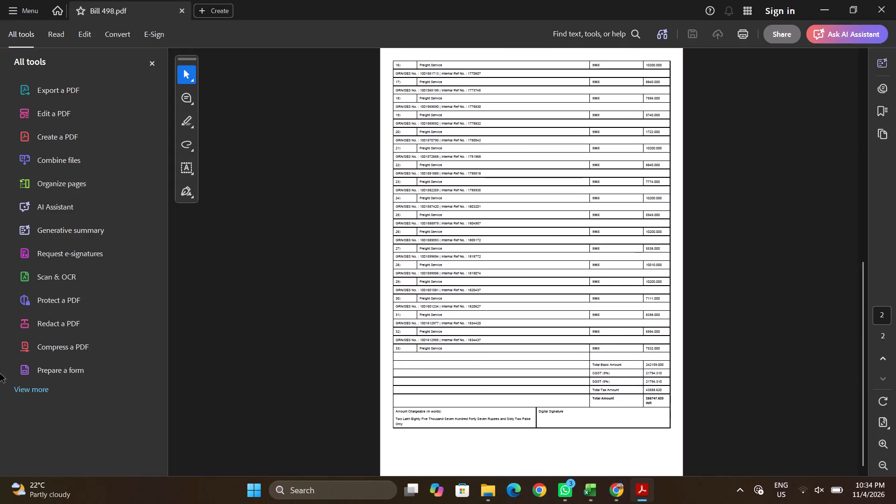
{"action": "left_click", "coordinate": [16, 392]}
{"action": "scroll", "coordinate": [61, 422], "scroll_direction": "down", "scroll_amount": 1}
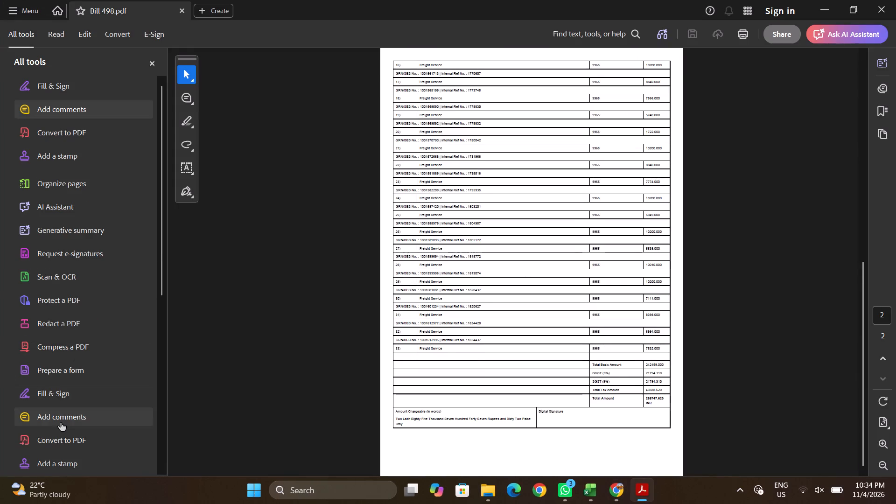
{"action": "scroll", "coordinate": [61, 422], "scroll_direction": "down", "scroll_amount": 3}
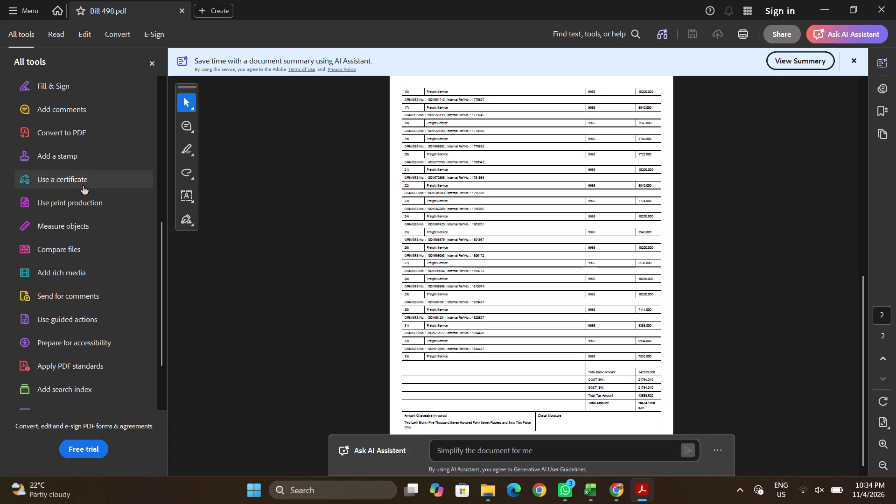
{"action": "left_click", "coordinate": [66, 178]}
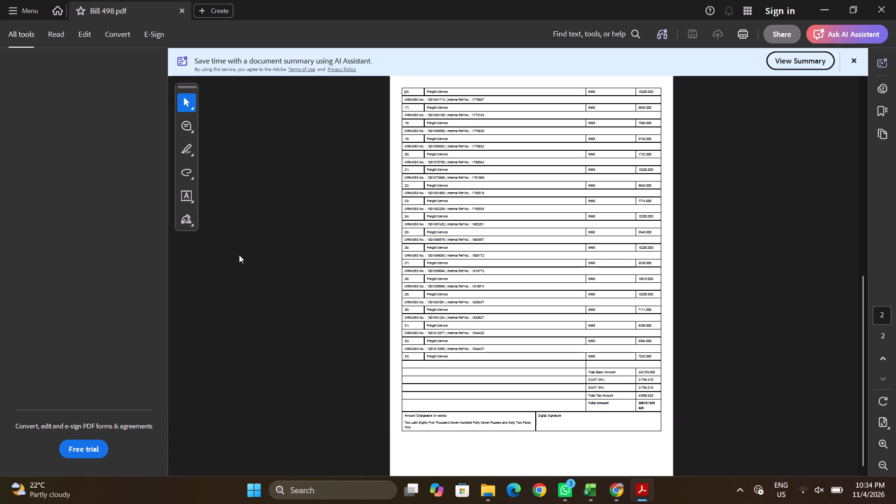
{"action": "left_click", "coordinate": [59, 100]}
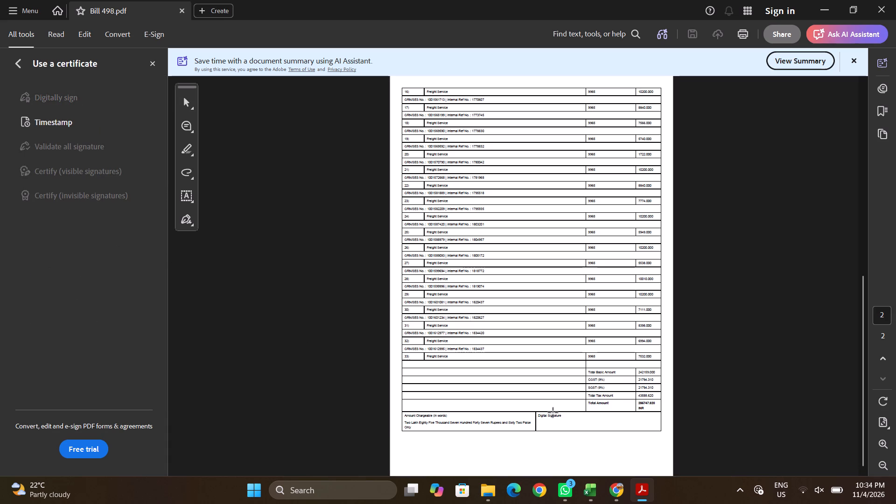
{"action": "left_click_drag", "start_coordinate": [565, 414], "coordinate": [648, 426]}
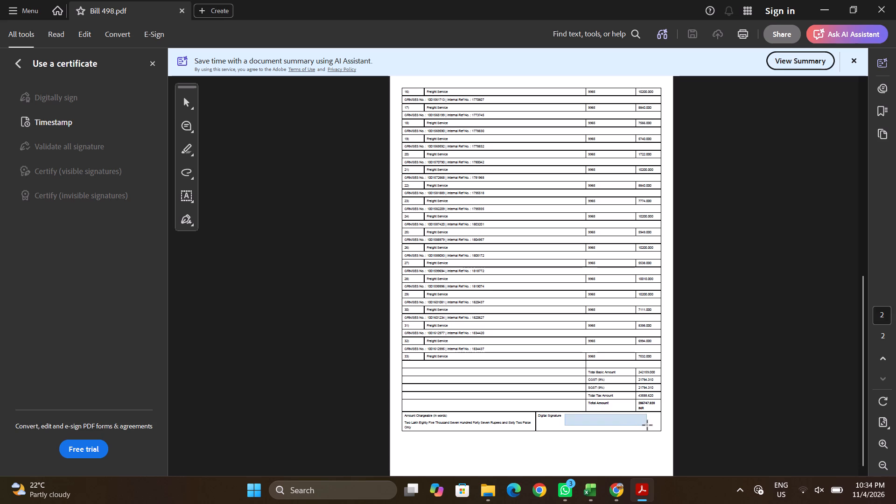
{"action": "left_click_drag", "start_coordinate": [648, 426], "coordinate": [658, 429]}
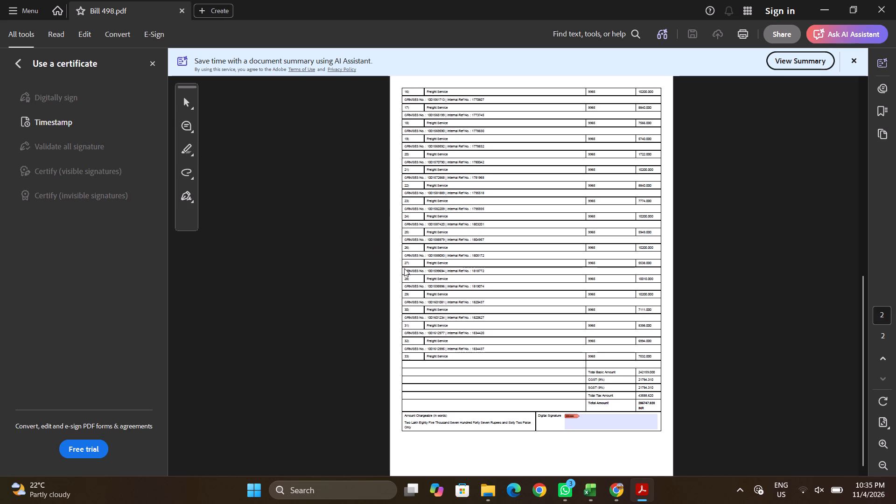
{"action": "left_click", "coordinate": [856, 60]}
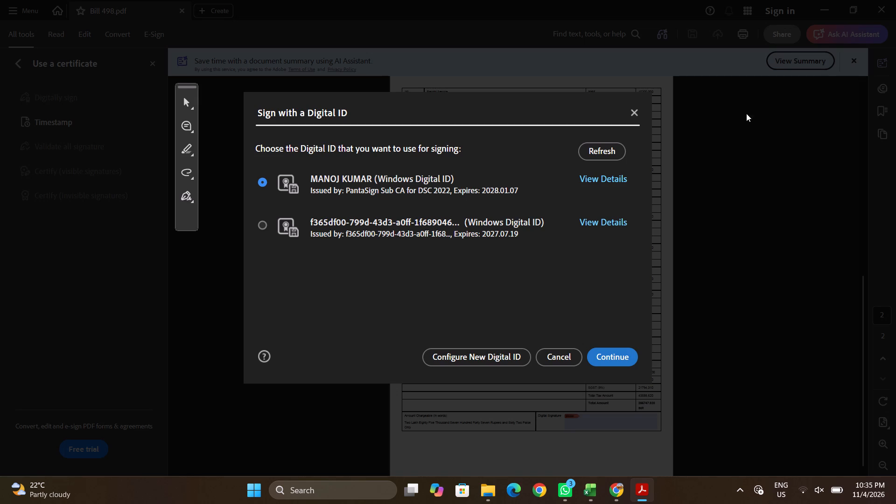
Sign with the PantaSign-issued Windows digital ID using the Standard Text appearance, leaving the document unlocked.
{"action": "left_click", "coordinate": [613, 351]}
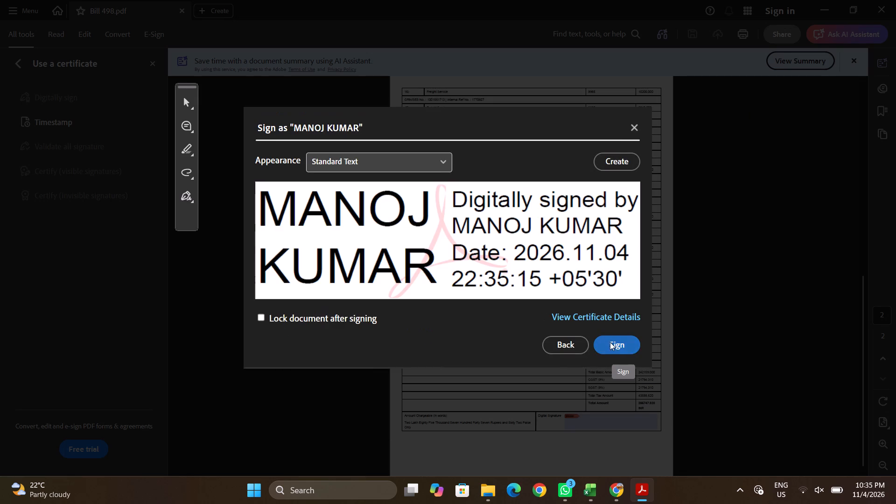
{"action": "left_click", "coordinate": [612, 342]}
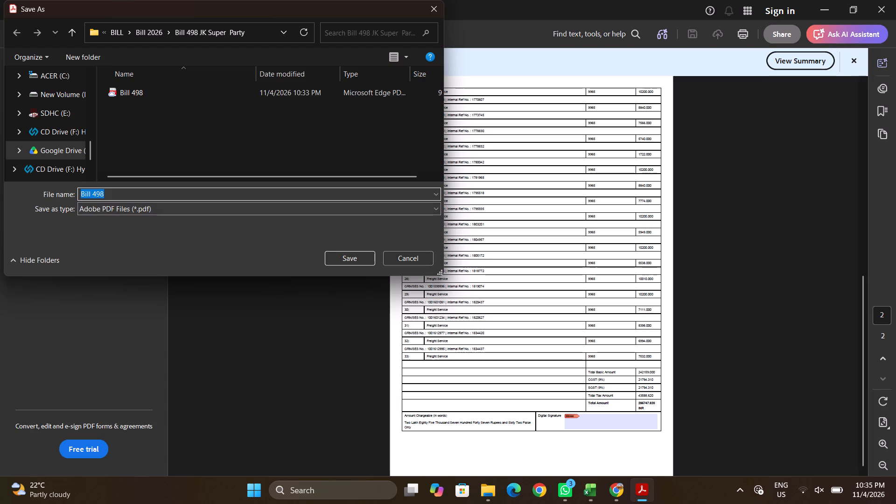
Save the signed copy as "Bill 498 s" in the Bill 498 JK Super Party folder.
{"action": "left_click", "coordinate": [135, 193]}
{"action": "key", "text": "space"}
{"action": "type", "text": "s"}
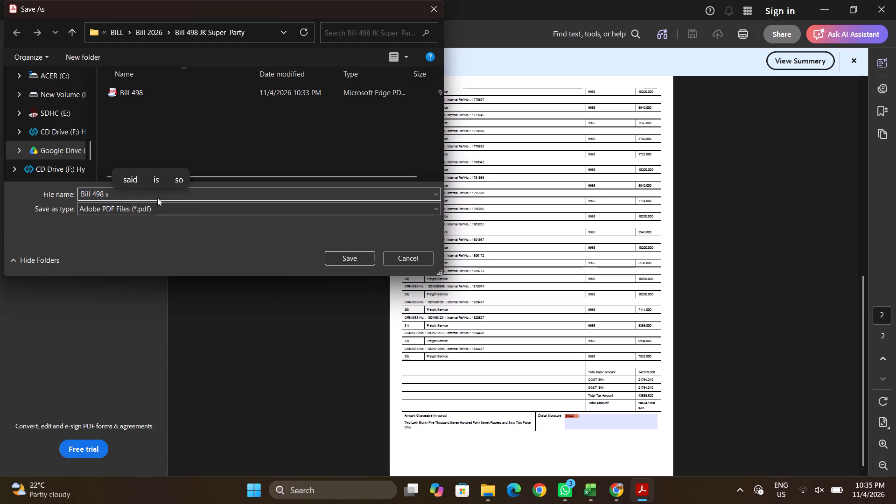
{"action": "left_click", "coordinate": [344, 260]}
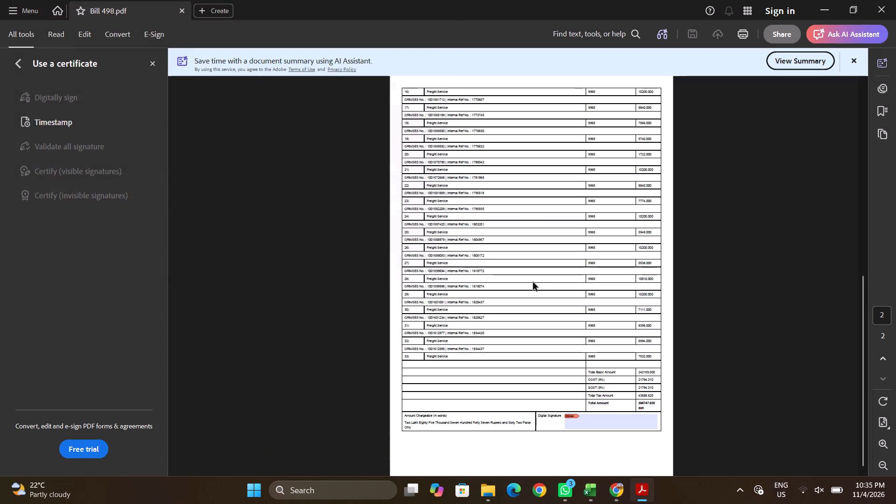
{"action": "left_click", "coordinate": [533, 282]}
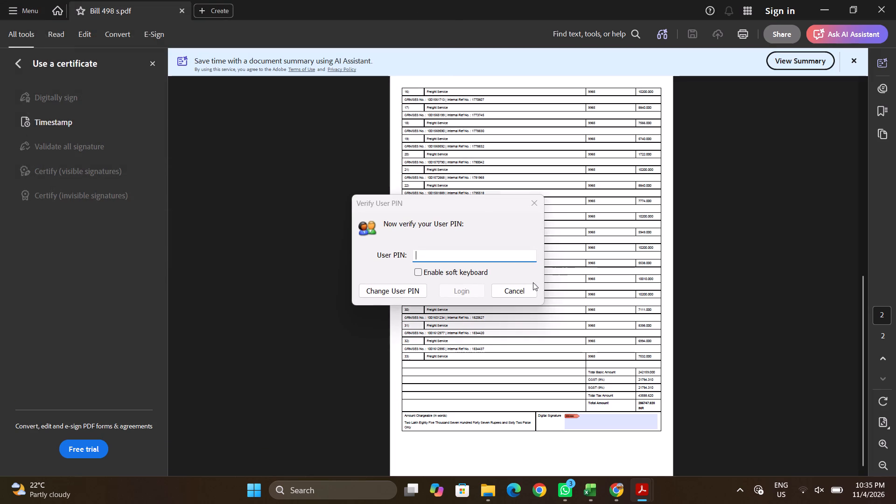
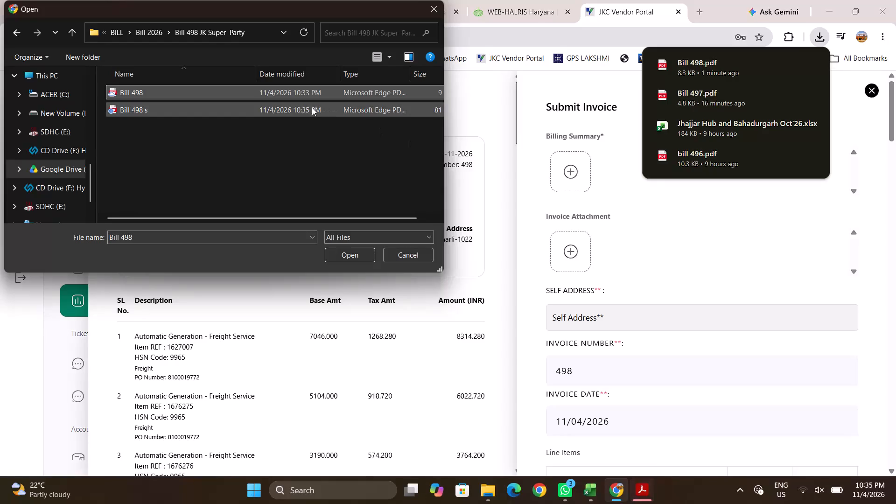
Choose the signed file "Bill 498 s" from the Bill 498 JK Super Party folder as the Billing Summary.
{"action": "left_click", "coordinate": [312, 107]}
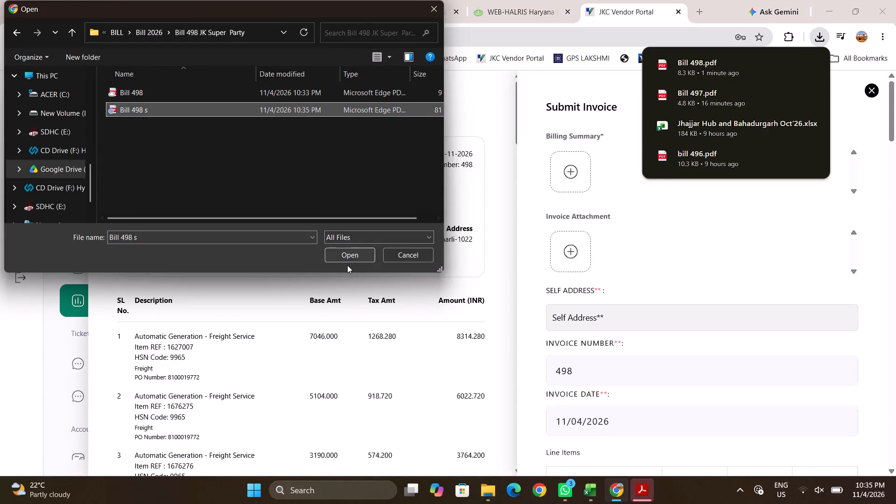
{"action": "left_click", "coordinate": [350, 259]}
Upload the same signed "Bill 498 s" PDF as the Invoice Attachment.
{"action": "left_click", "coordinate": [582, 263]}
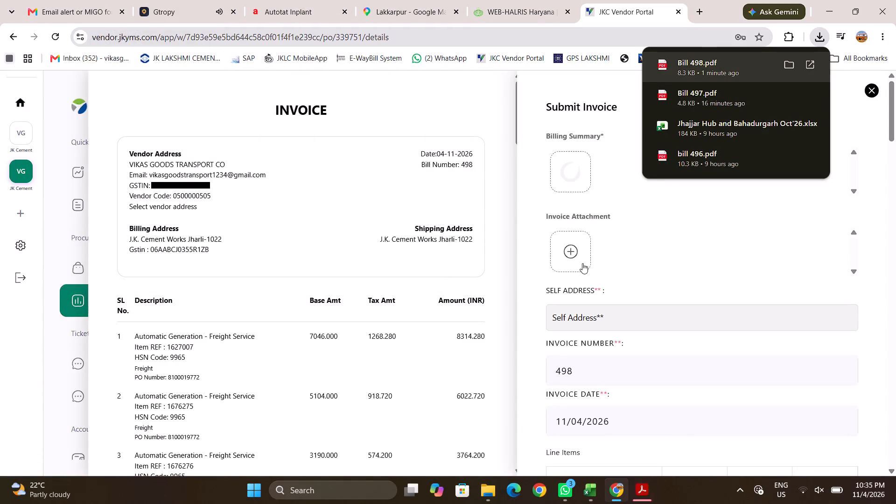
{"action": "left_click", "coordinate": [588, 255]}
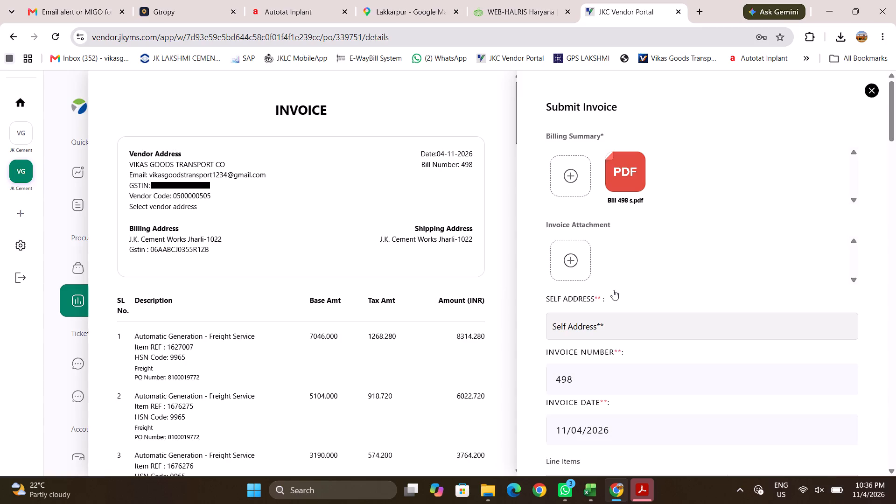
{"action": "left_click", "coordinate": [567, 277]}
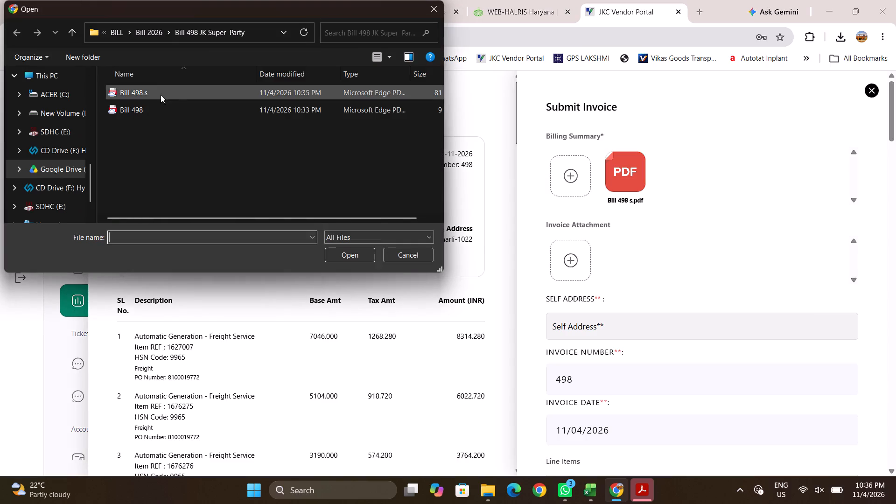
{"action": "left_click", "coordinate": [153, 119]}
{"action": "left_click", "coordinate": [167, 89]}
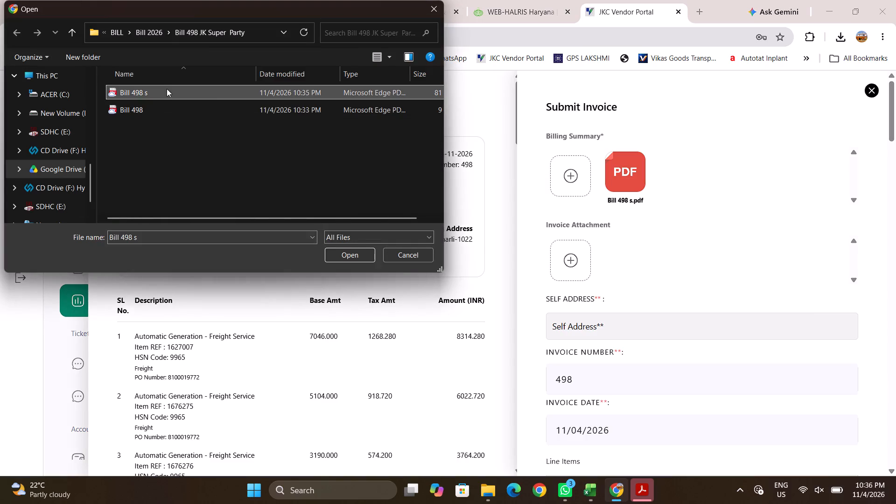
{"action": "left_click", "coordinate": [349, 252]}
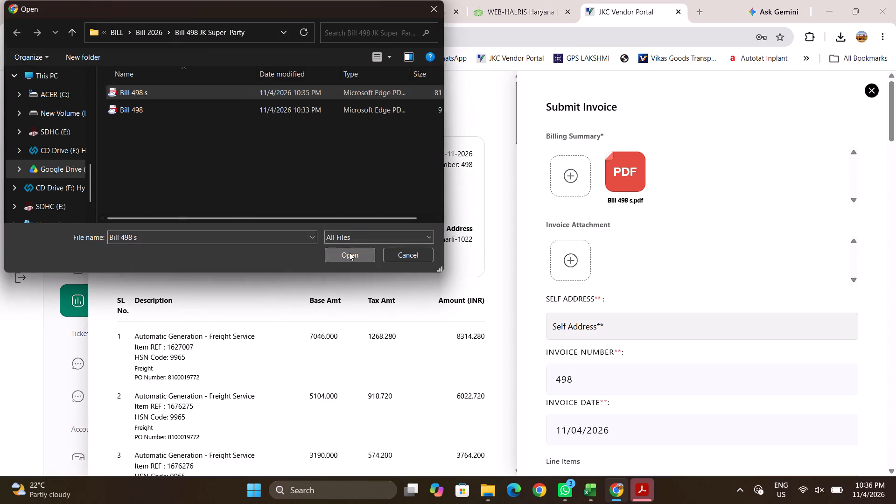
Set the invoice's self address to the Vikas Goods Transport Co entry on Narnaul Road, Rewari.
{"action": "left_click", "coordinate": [582, 336]}
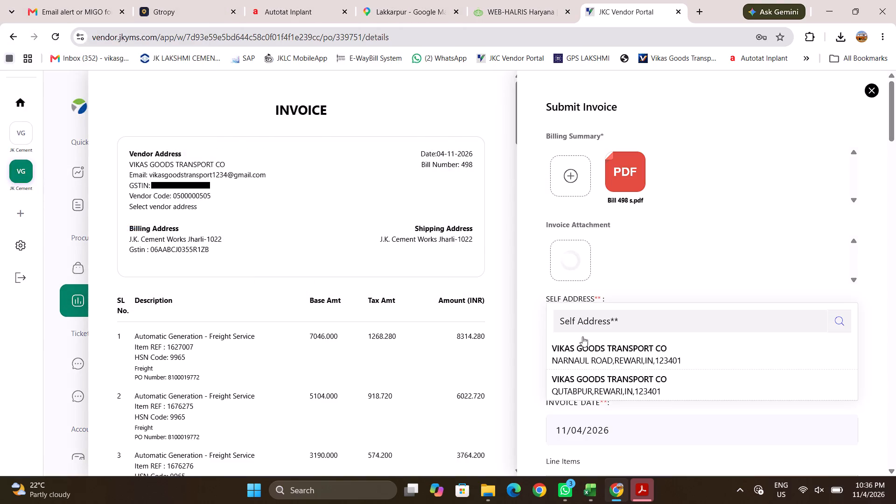
{"action": "left_click", "coordinate": [588, 350]}
Submit the completed invoice 498, leaving the round off and discount percent as they are.
{"action": "scroll", "coordinate": [635, 370], "scroll_direction": "down", "scroll_amount": 7}
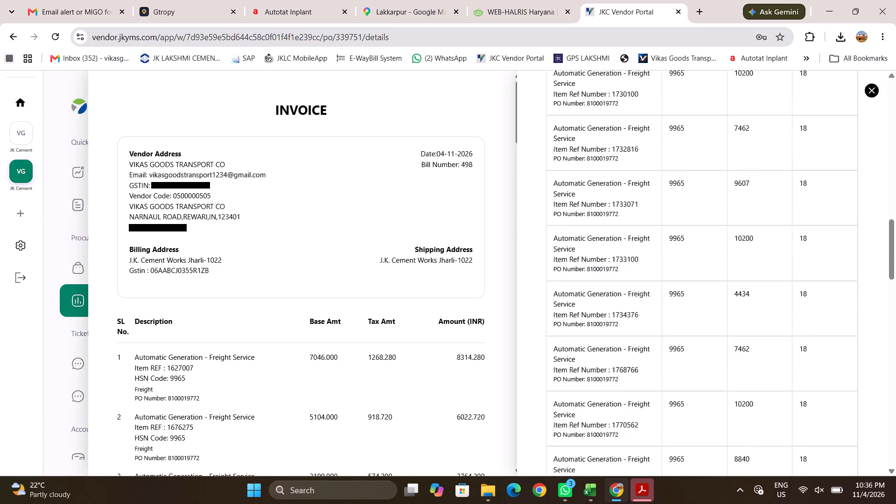
{"action": "scroll", "coordinate": [635, 370], "scroll_direction": "down", "scroll_amount": 9}
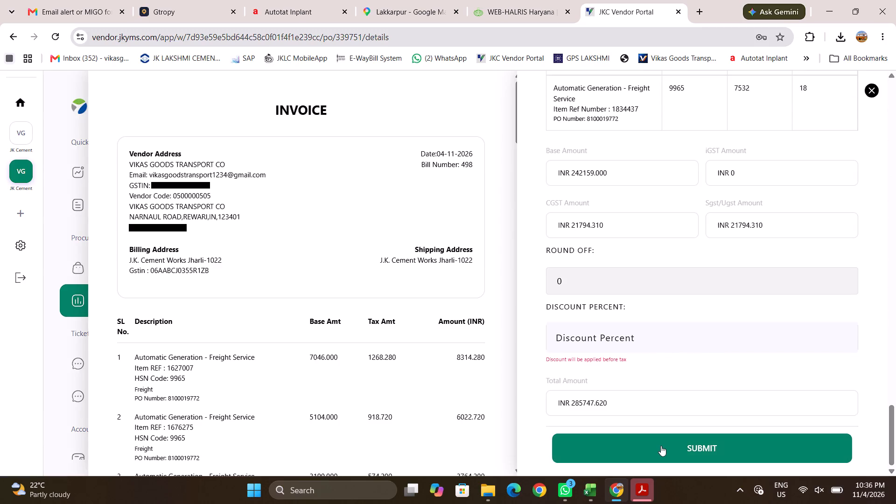
{"action": "left_click", "coordinate": [661, 442]}
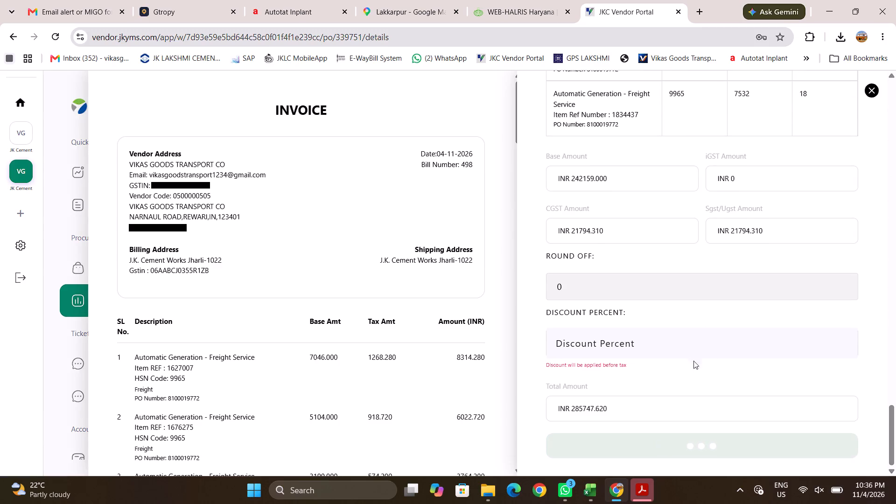
{"action": "scroll", "coordinate": [700, 347], "scroll_direction": "up", "scroll_amount": 2}
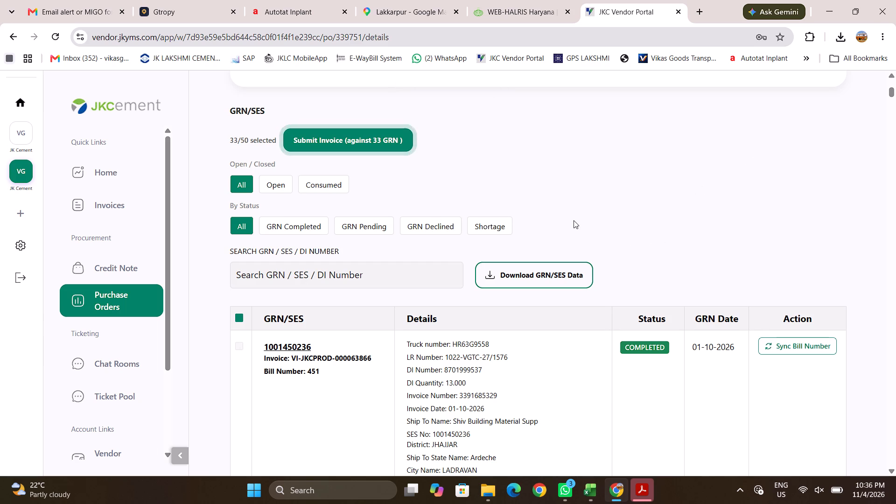
Review the purchase order's full GRN/SES list, checking bill numbers and completed or pending status, especially the late October entries.
{"action": "scroll", "coordinate": [574, 220], "scroll_direction": "down", "scroll_amount": 12}
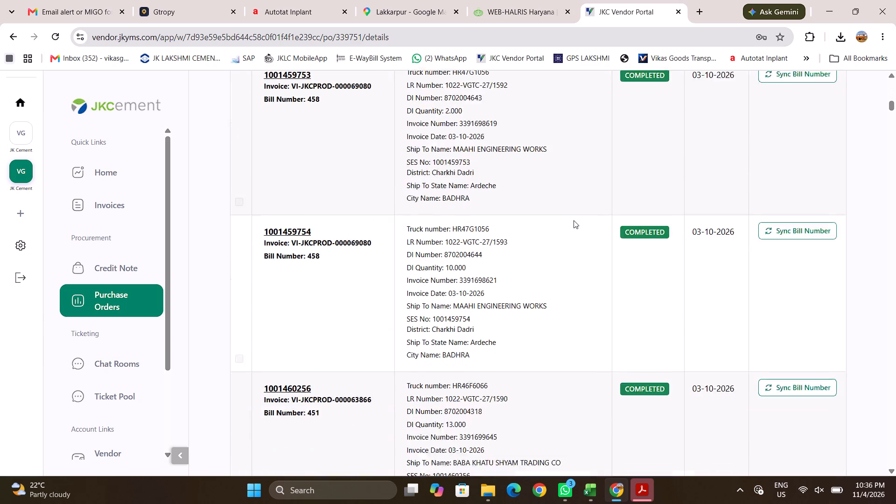
{"action": "scroll", "coordinate": [574, 207], "scroll_direction": "down", "scroll_amount": 4}
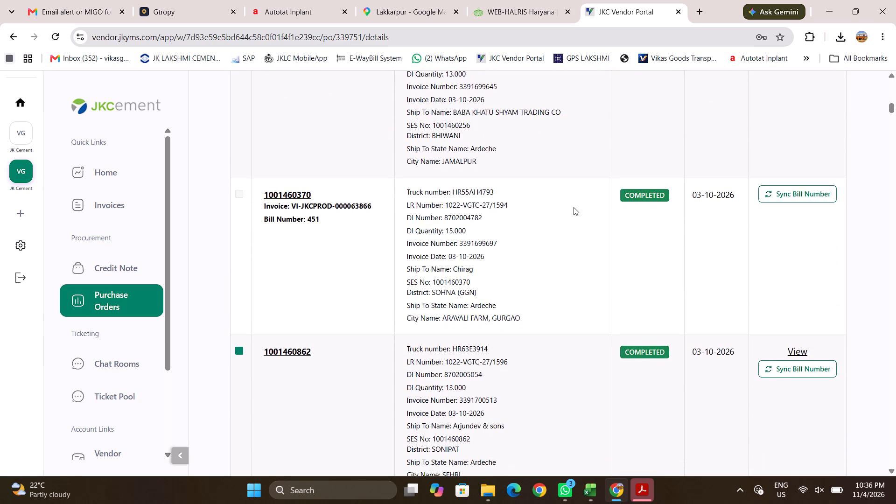
{"action": "scroll", "coordinate": [574, 207], "scroll_direction": "down", "scroll_amount": 9}
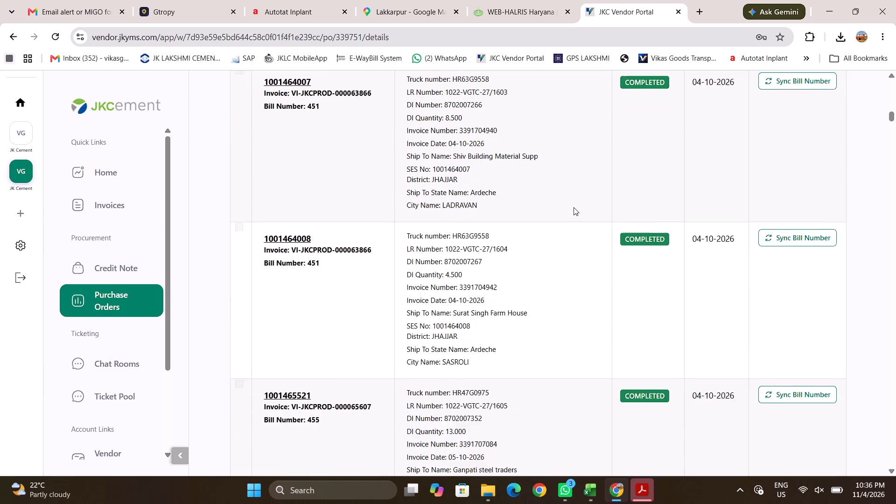
{"action": "scroll", "coordinate": [574, 207], "scroll_direction": "down", "scroll_amount": 19}
{"action": "scroll", "coordinate": [574, 207], "scroll_direction": "down", "scroll_amount": 17}
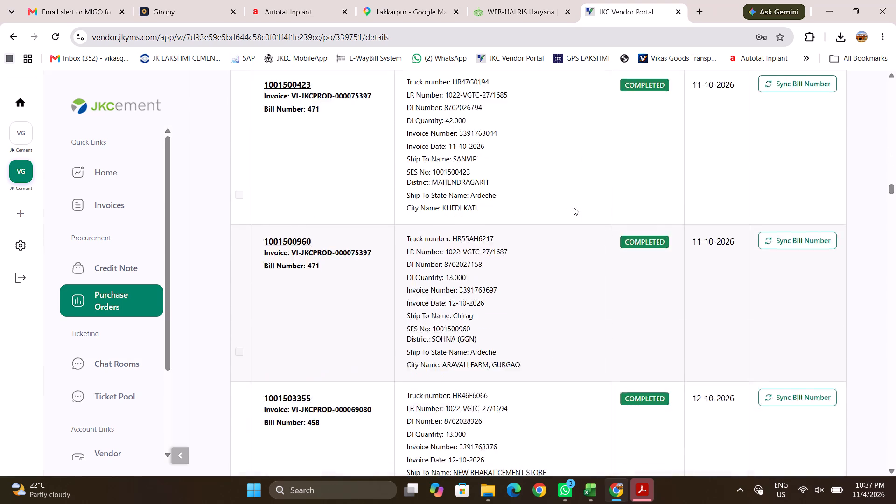
{"action": "scroll", "coordinate": [574, 207], "scroll_direction": "down", "scroll_amount": 17}
{"action": "scroll", "coordinate": [574, 207], "scroll_direction": "down", "scroll_amount": 7}
{"action": "scroll", "coordinate": [574, 207], "scroll_direction": "down", "scroll_amount": 14}
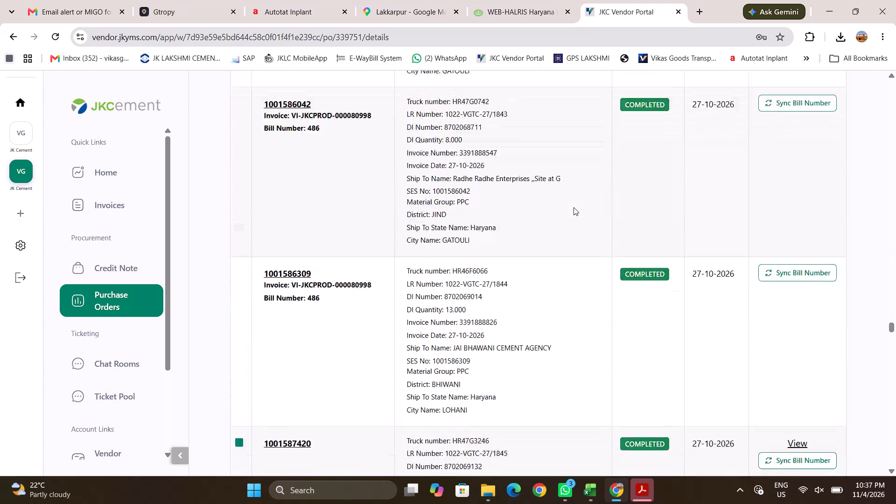
{"action": "scroll", "coordinate": [574, 207], "scroll_direction": "down", "scroll_amount": 18}
{"action": "scroll", "coordinate": [574, 207], "scroll_direction": "up", "scroll_amount": 11}
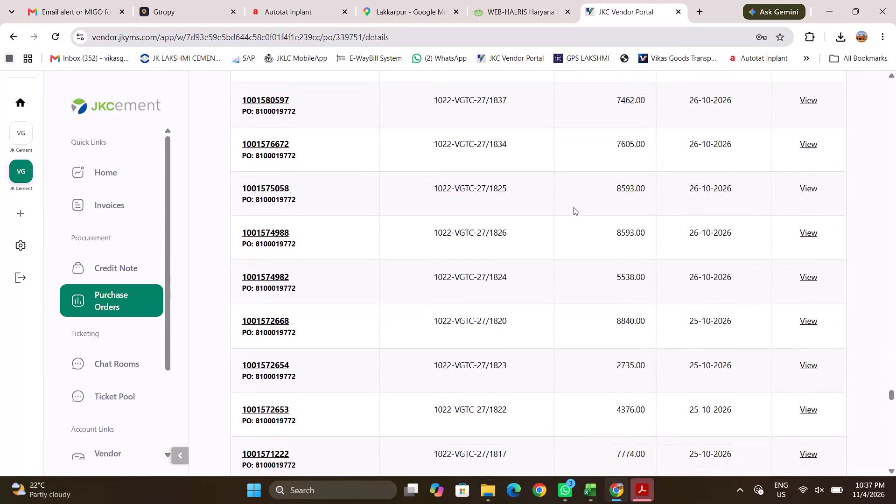
{"action": "scroll", "coordinate": [574, 207], "scroll_direction": "up", "scroll_amount": 12}
{"action": "scroll", "coordinate": [574, 207], "scroll_direction": "down", "scroll_amount": 1}
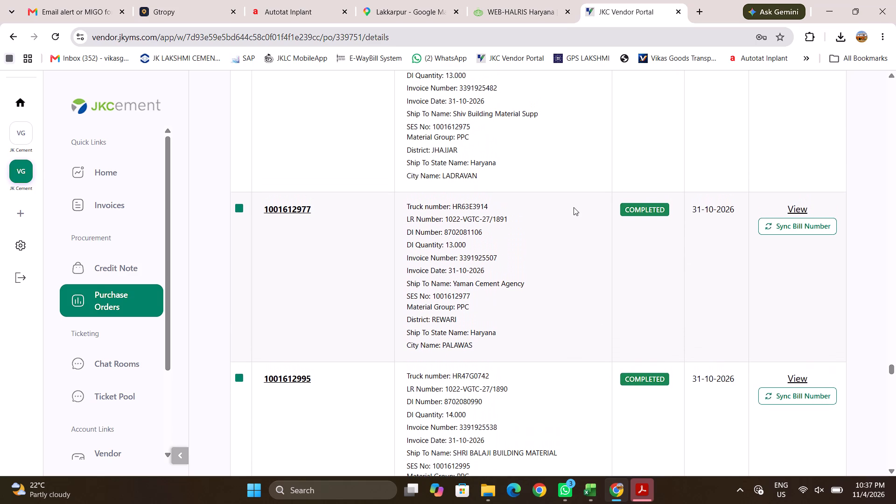
{"action": "scroll", "coordinate": [574, 207], "scroll_direction": "up", "scroll_amount": 1}
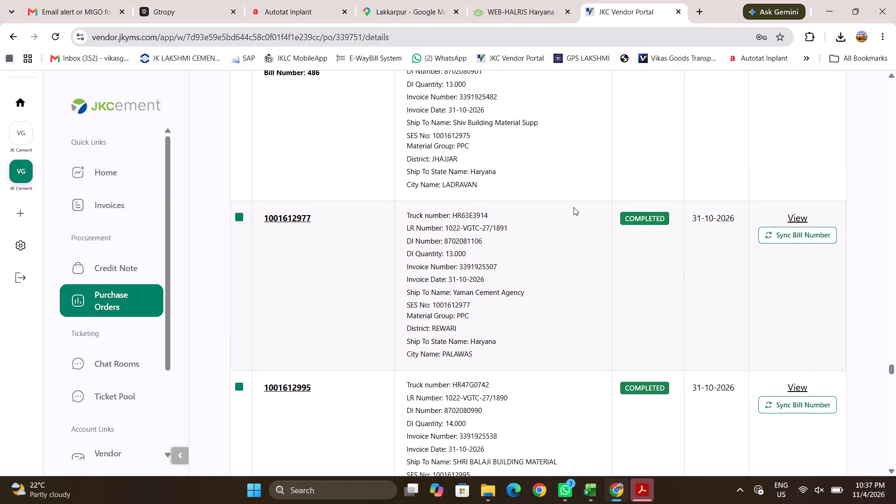
{"action": "scroll", "coordinate": [574, 207], "scroll_direction": "up", "scroll_amount": 7}
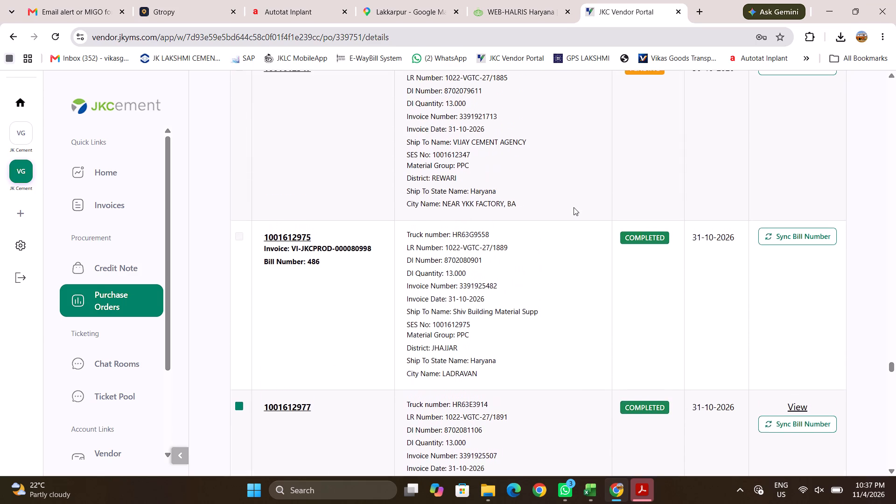
{"action": "scroll", "coordinate": [574, 207], "scroll_direction": "up", "scroll_amount": 5}
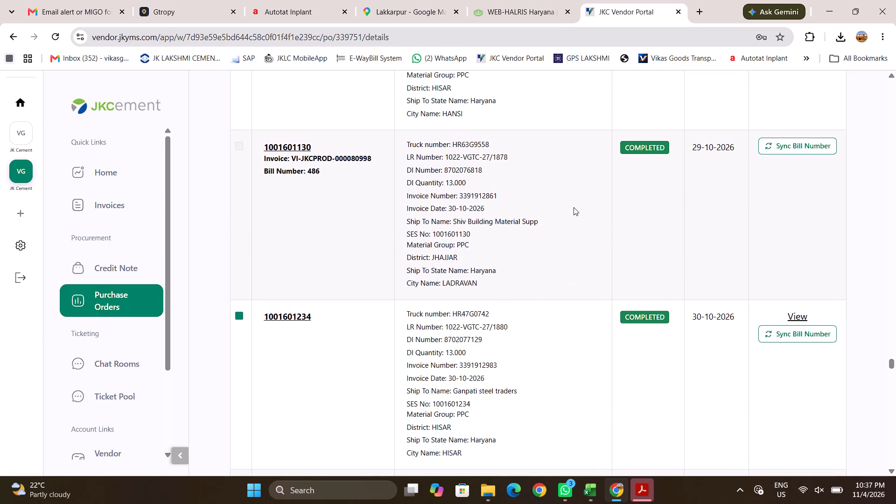
{"action": "scroll", "coordinate": [574, 207], "scroll_direction": "up", "scroll_amount": 2}
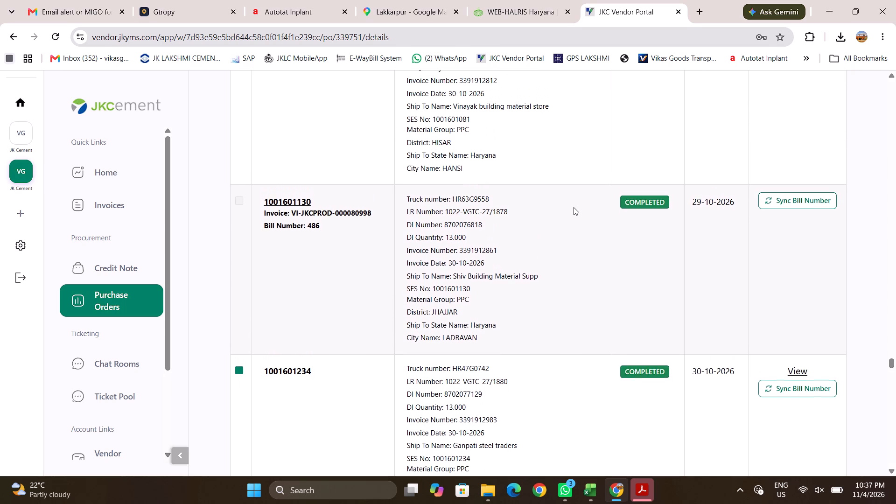
{"action": "scroll", "coordinate": [574, 207], "scroll_direction": "up", "scroll_amount": 6}
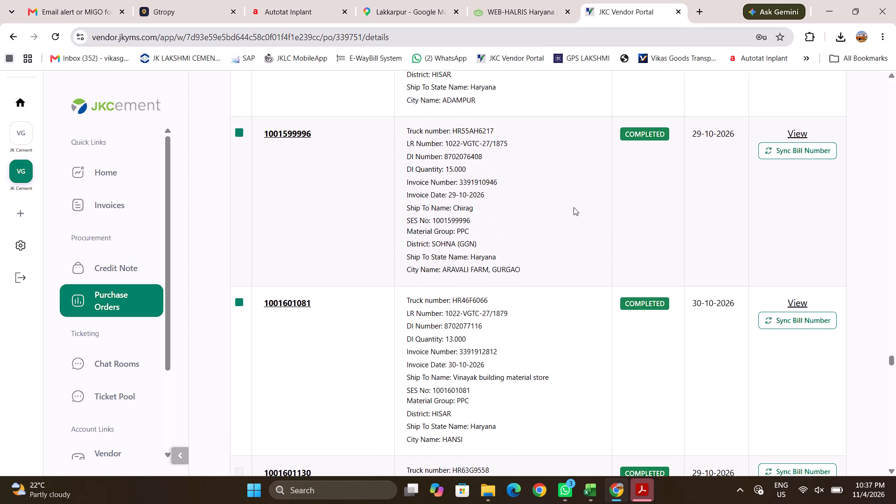
{"action": "scroll", "coordinate": [574, 207], "scroll_direction": "up", "scroll_amount": 1}
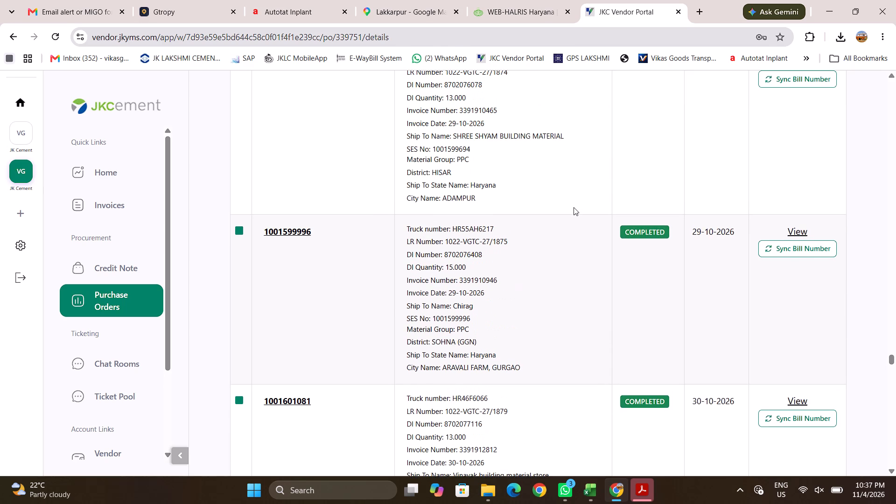
{"action": "scroll", "coordinate": [574, 207], "scroll_direction": "up", "scroll_amount": 4}
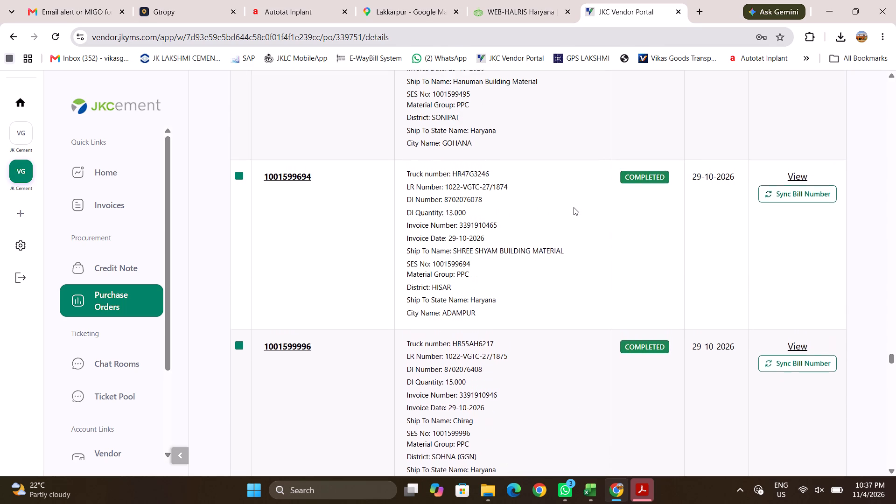
{"action": "scroll", "coordinate": [574, 207], "scroll_direction": "up", "scroll_amount": 4}
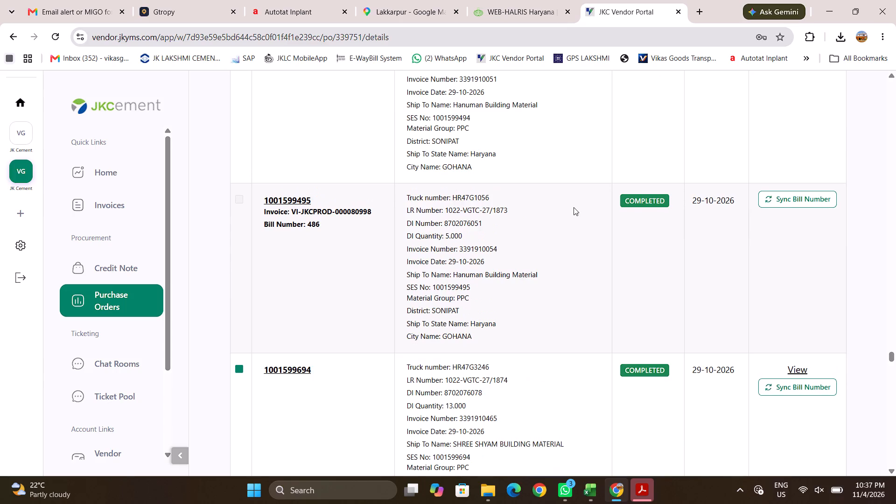
{"action": "scroll", "coordinate": [574, 207], "scroll_direction": "up", "scroll_amount": 3}
{"action": "scroll", "coordinate": [574, 207], "scroll_direction": "up", "scroll_amount": 20}
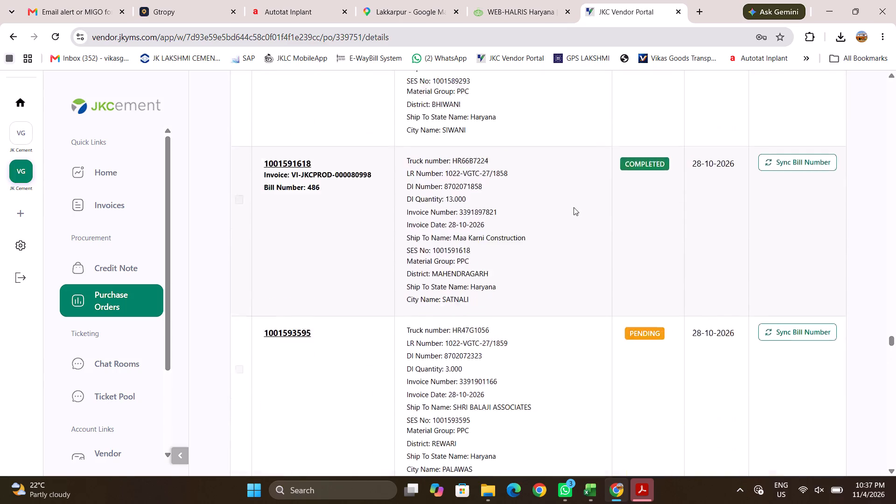
Filter the GRN/SES list to GRN Pending and examine the pending entries.
{"action": "scroll", "coordinate": [574, 207], "scroll_direction": "up", "scroll_amount": 14}
{"action": "scroll", "coordinate": [574, 207], "scroll_direction": "up", "scroll_amount": 20}
{"action": "scroll", "coordinate": [574, 207], "scroll_direction": "up", "scroll_amount": 20}
{"action": "scroll", "coordinate": [574, 207], "scroll_direction": "up", "scroll_amount": 1}
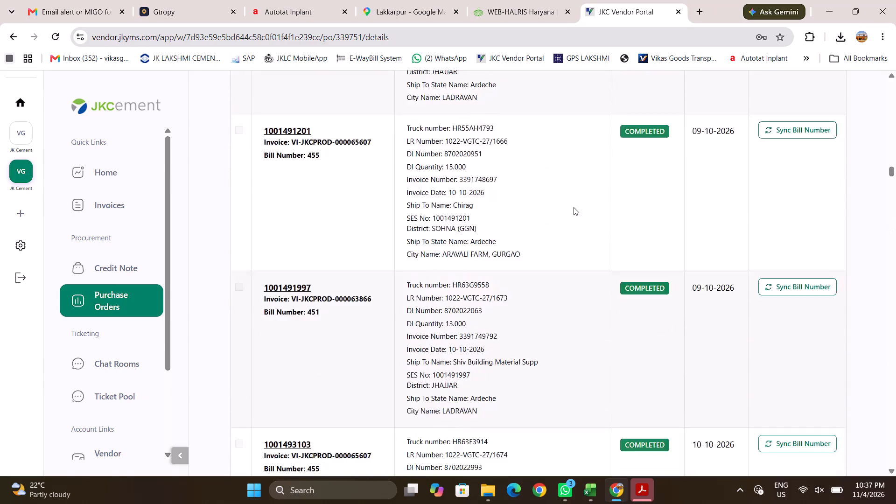
{"action": "scroll", "coordinate": [574, 207], "scroll_direction": "up", "scroll_amount": 20}
{"action": "scroll", "coordinate": [574, 207], "scroll_direction": "up", "scroll_amount": 15}
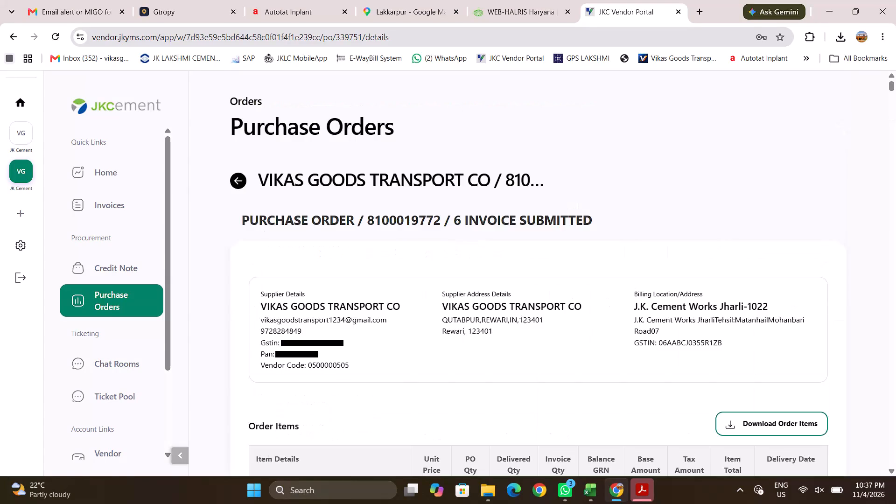
{"action": "scroll", "coordinate": [520, 317], "scroll_direction": "down", "scroll_amount": 9}
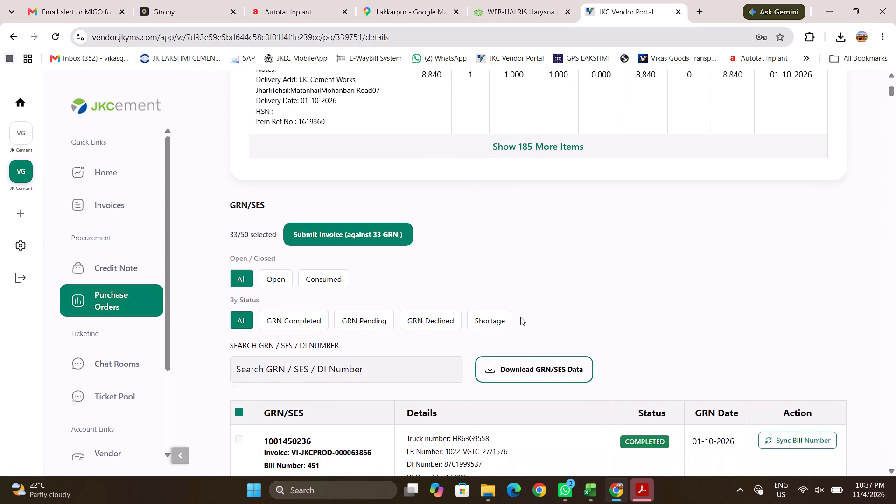
{"action": "left_click", "coordinate": [371, 321]}
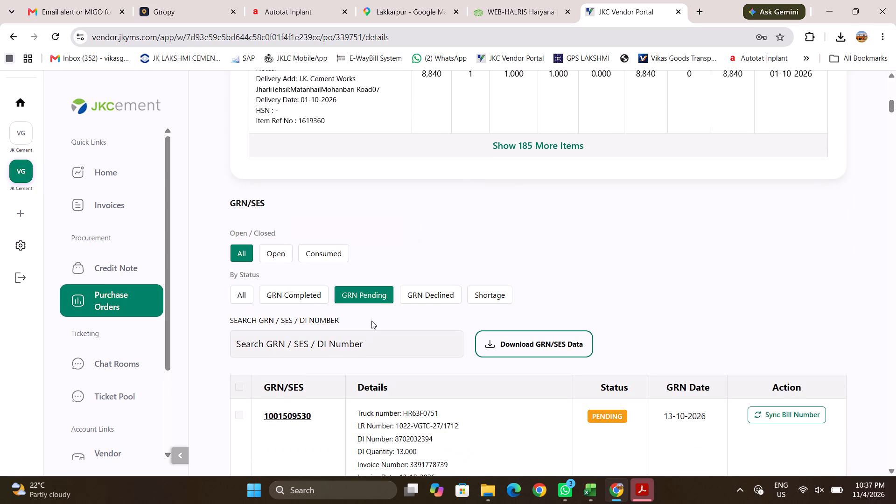
{"action": "scroll", "coordinate": [425, 383], "scroll_direction": "down", "scroll_amount": 6}
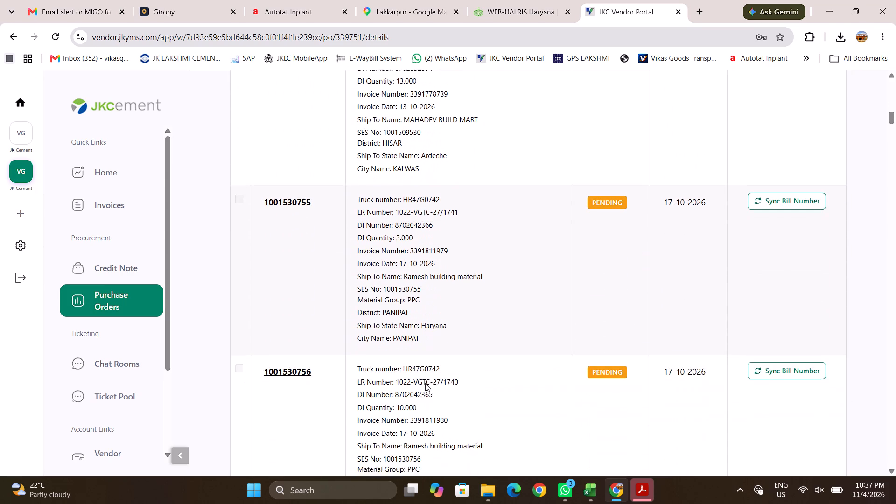
{"action": "scroll", "coordinate": [425, 383], "scroll_direction": "down", "scroll_amount": 6}
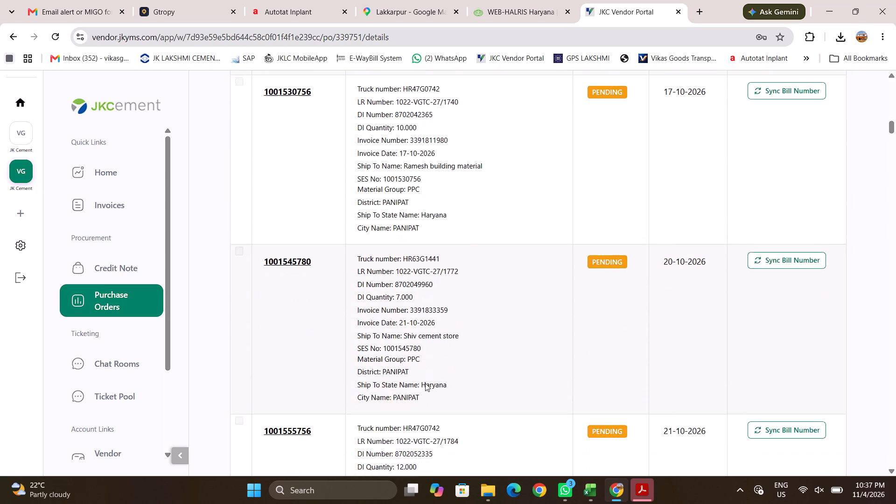
{"action": "scroll", "coordinate": [425, 383], "scroll_direction": "down", "scroll_amount": 6}
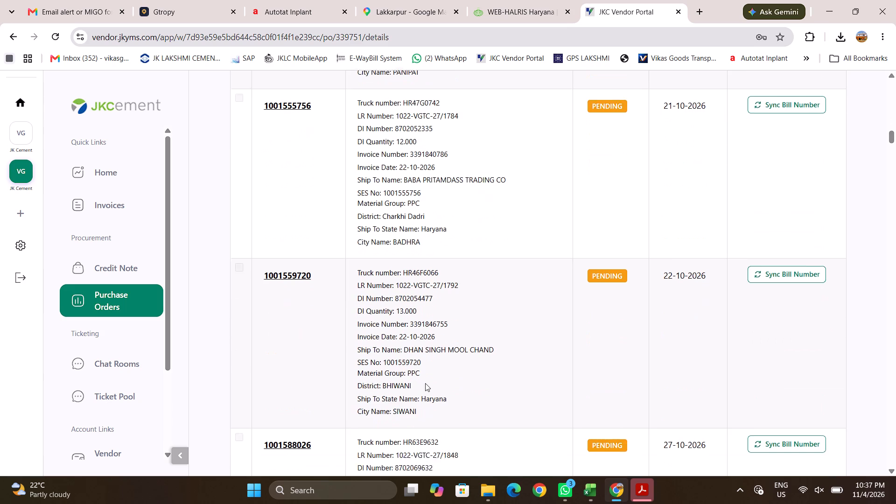
{"action": "scroll", "coordinate": [425, 383], "scroll_direction": "down", "scroll_amount": 6}
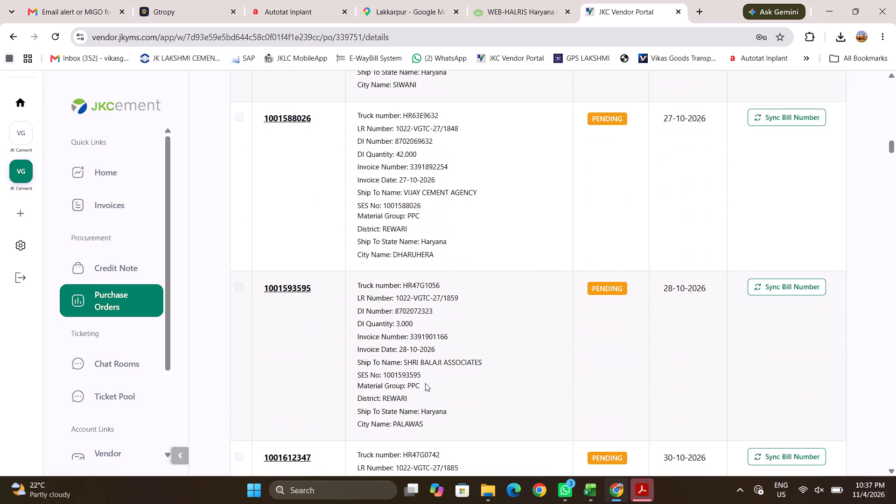
{"action": "scroll", "coordinate": [425, 383], "scroll_direction": "down", "scroll_amount": 3}
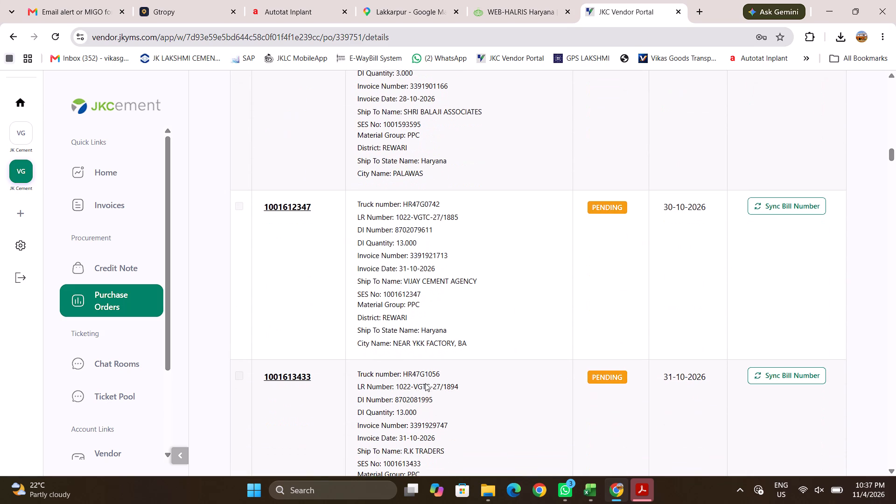
{"action": "scroll", "coordinate": [425, 383], "scroll_direction": "down", "scroll_amount": 5}
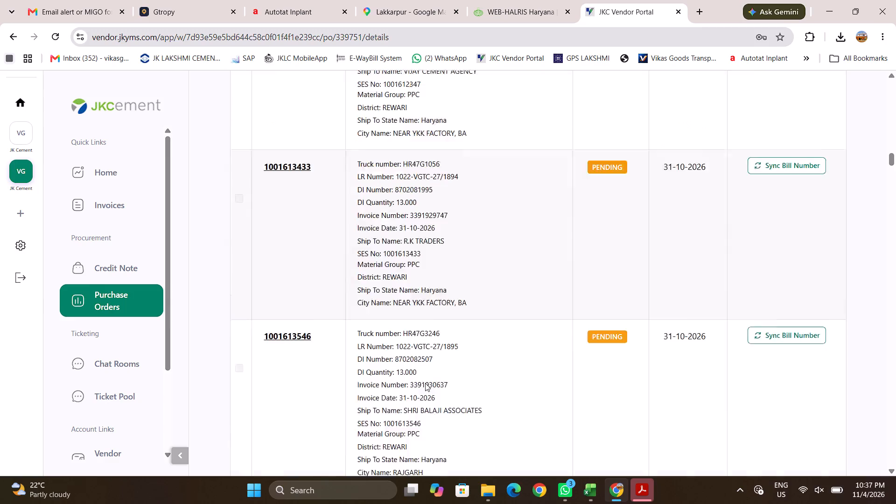
{"action": "scroll", "coordinate": [425, 383], "scroll_direction": "up", "scroll_amount": 20}
{"action": "scroll", "coordinate": [425, 383], "scroll_direction": "up", "scroll_amount": 4}
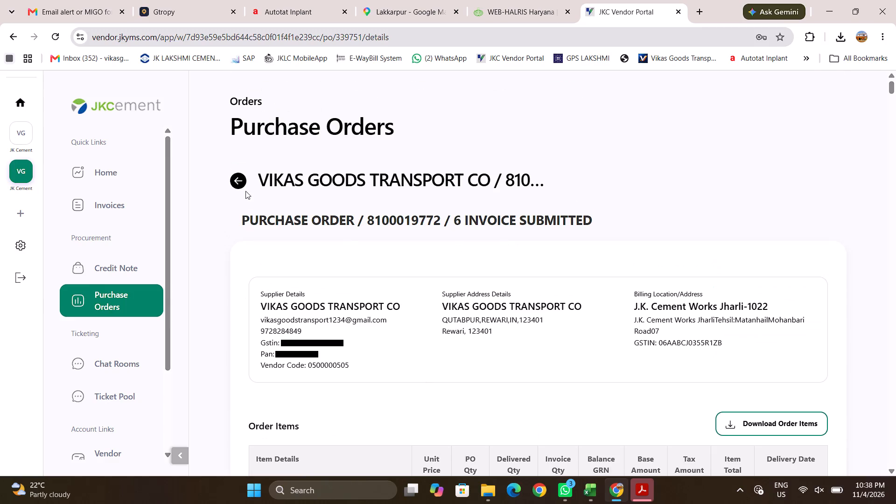
Return to the purchase orders list and set its date range to 01 Jul 26 - 04 Nov 26.
{"action": "left_click", "coordinate": [244, 182]}
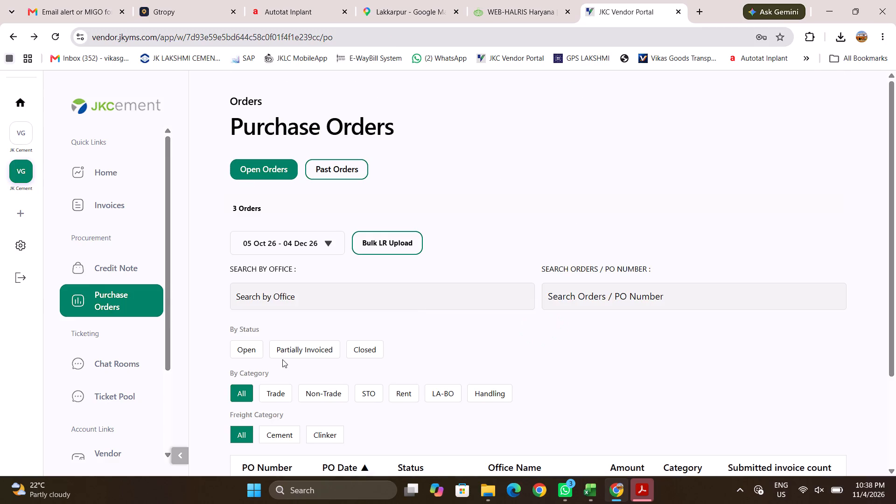
{"action": "scroll", "coordinate": [282, 359], "scroll_direction": "down", "scroll_amount": 5}
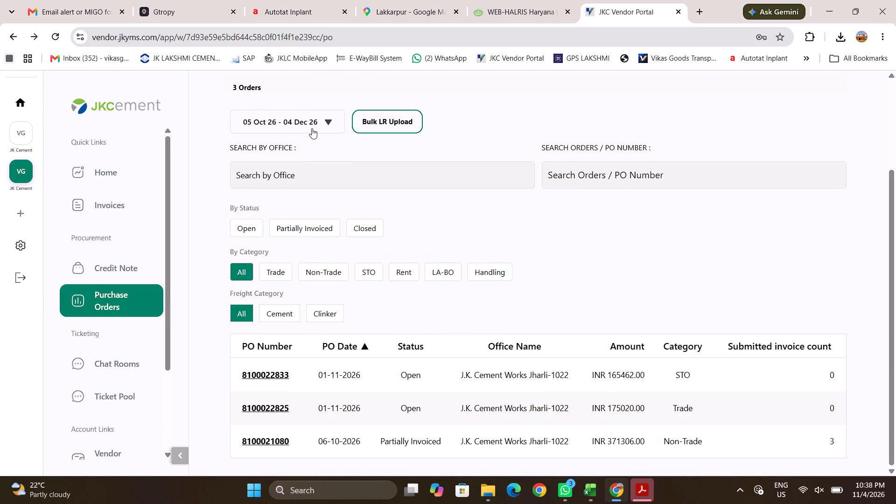
{"action": "left_click", "coordinate": [312, 128]}
{"action": "triple_click", "coordinate": [384, 189]}
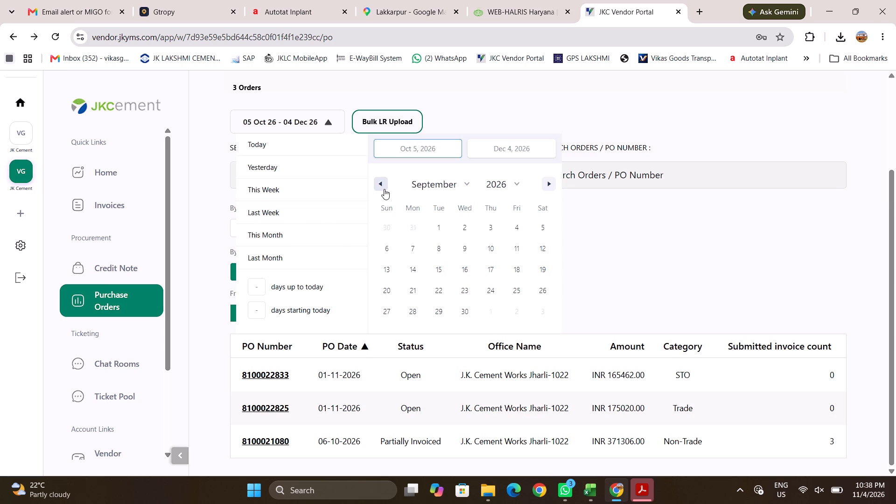
{"action": "left_click", "coordinate": [467, 227]}
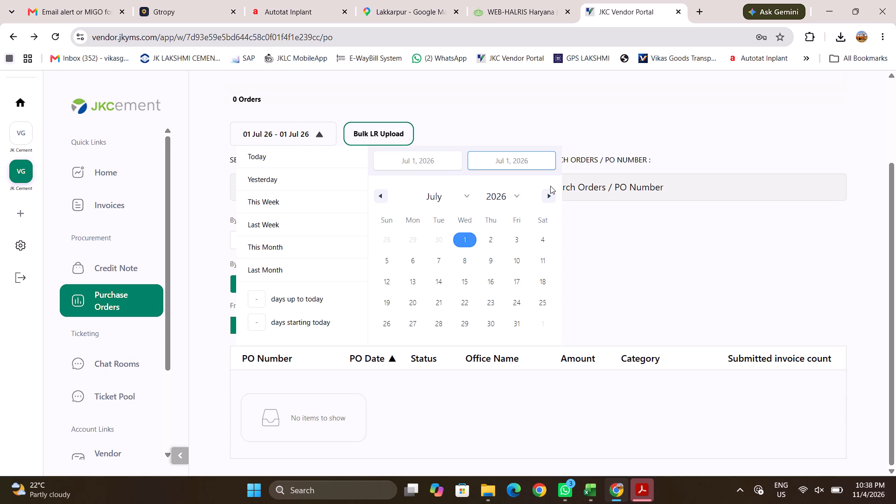
{"action": "double_click", "coordinate": [550, 186]}
{"action": "triple_click", "coordinate": [550, 190]}
{"action": "left_click", "coordinate": [550, 190]}
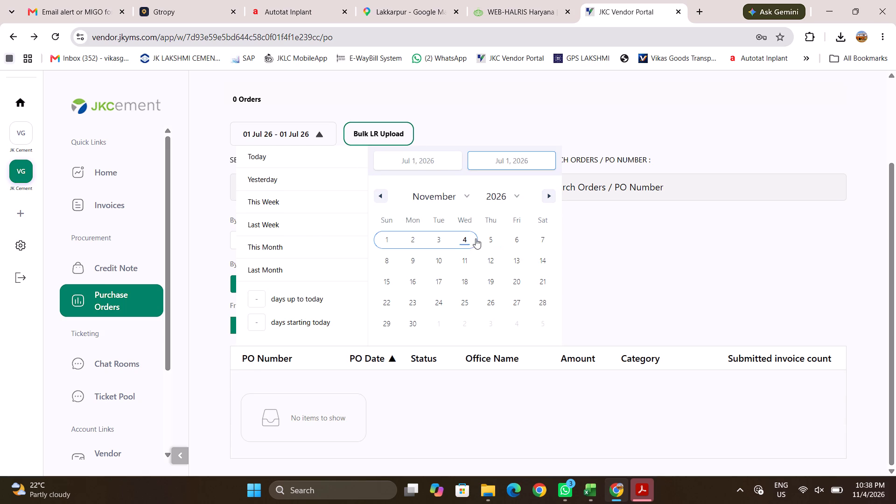
{"action": "left_click", "coordinate": [471, 241]}
{"action": "left_click", "coordinate": [662, 223]}
{"action": "scroll", "coordinate": [553, 307], "scroll_direction": "down", "scroll_amount": 5}
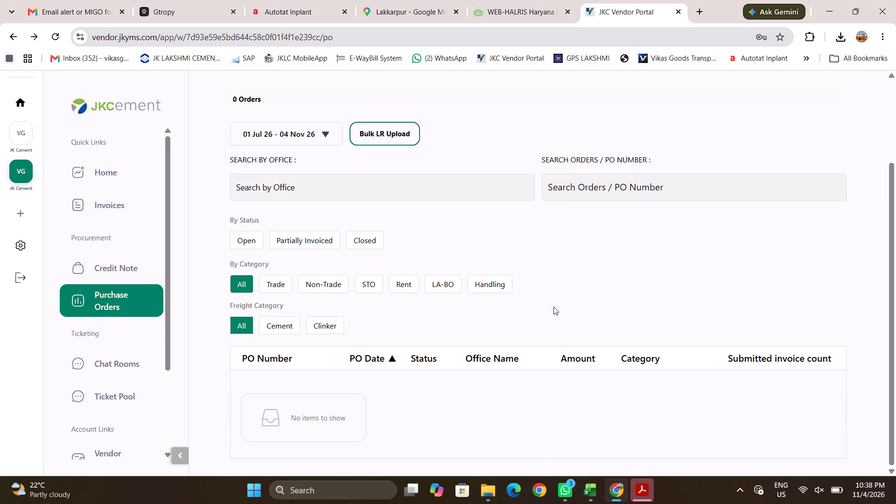
{"action": "scroll", "coordinate": [553, 307], "scroll_direction": "down", "scroll_amount": 4}
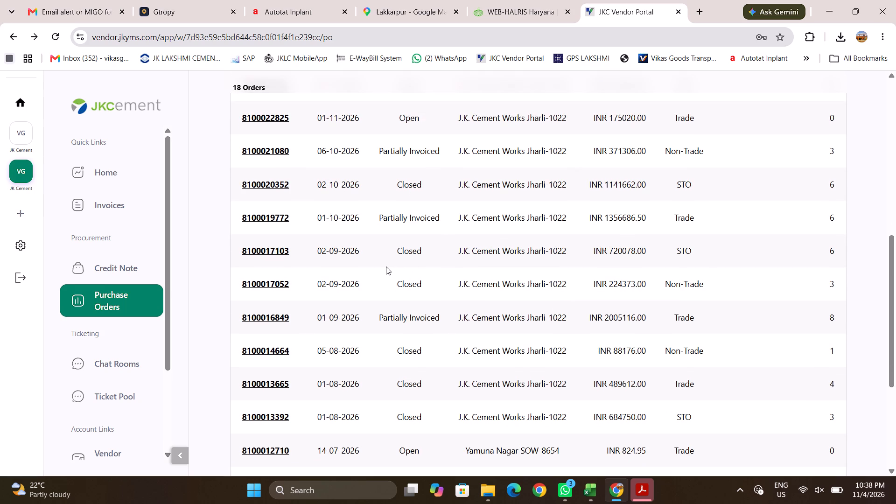
{"action": "scroll", "coordinate": [403, 243], "scroll_direction": "down", "scroll_amount": 2}
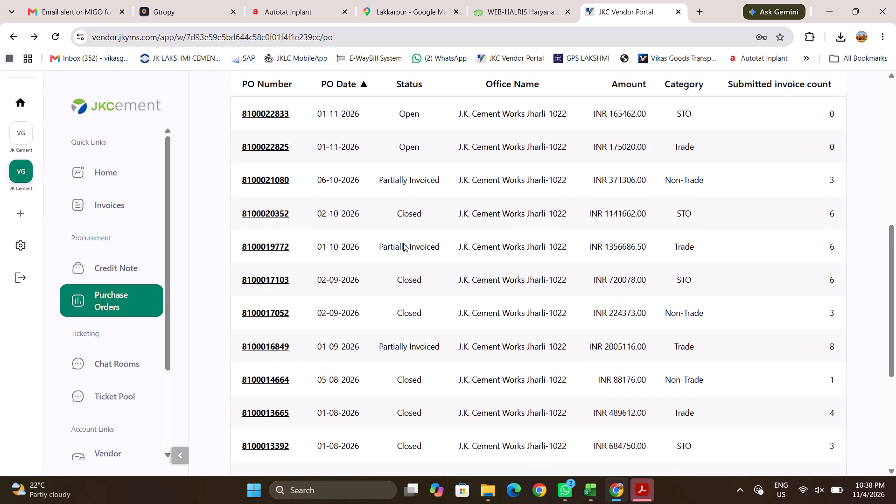
{"action": "scroll", "coordinate": [403, 243], "scroll_direction": "down", "scroll_amount": 1}
{"action": "left_click", "coordinate": [265, 278]}
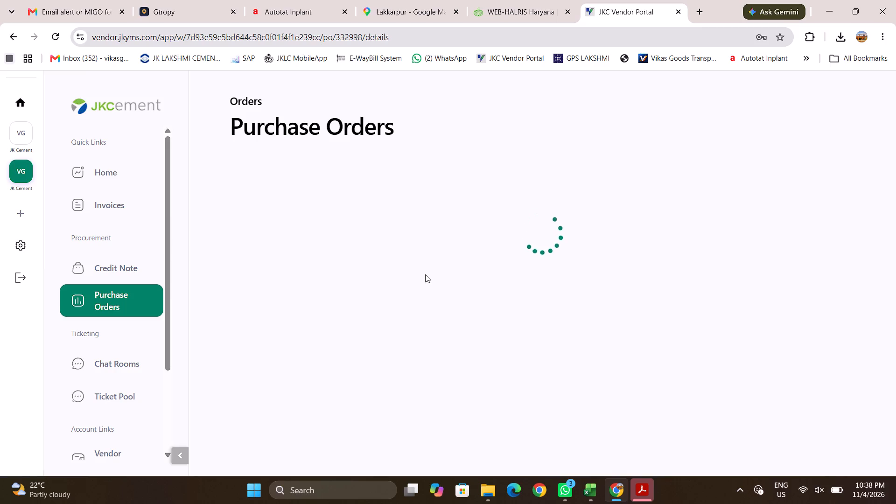
Filter this order's GRN/SES list to GRN Pending and examine the pending entries.
{"action": "scroll", "coordinate": [458, 205], "scroll_direction": "down", "scroll_amount": 10}
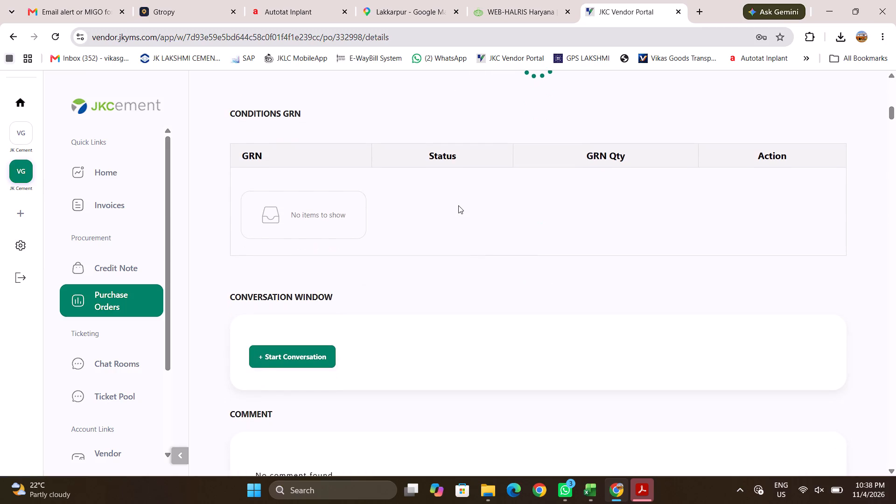
{"action": "left_click", "coordinate": [235, 189]}
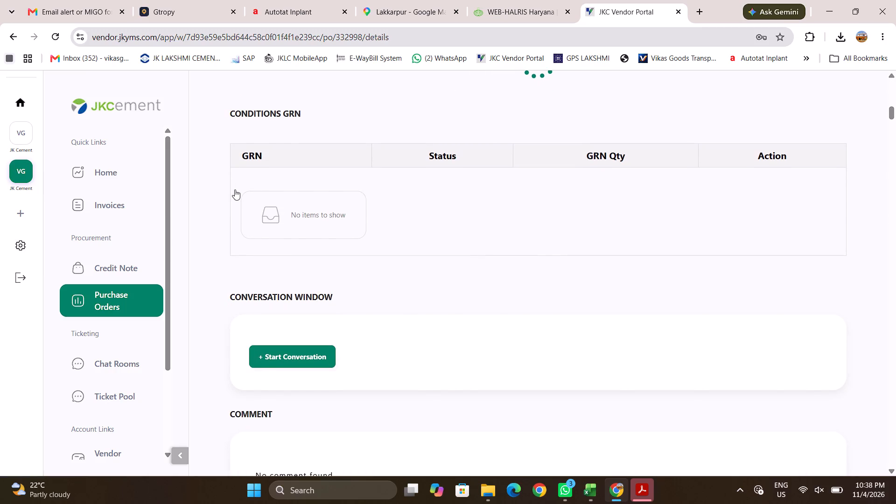
{"action": "left_click", "coordinate": [235, 189]}
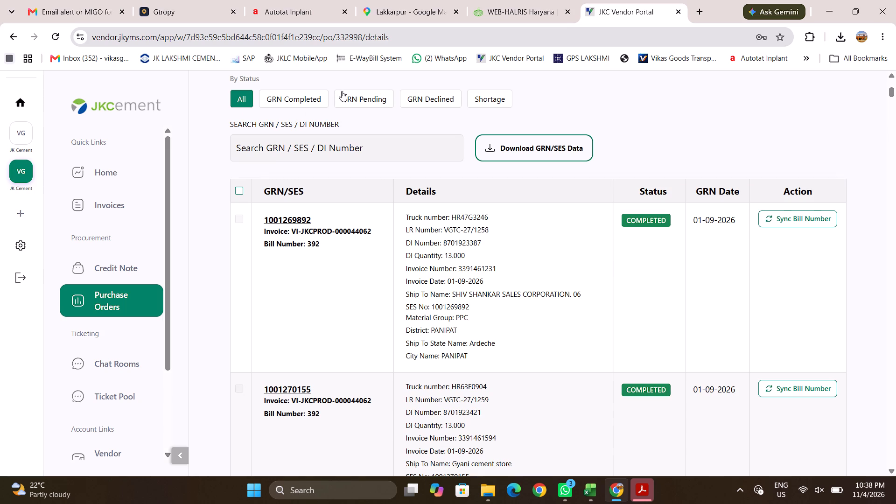
{"action": "left_click", "coordinate": [343, 93]}
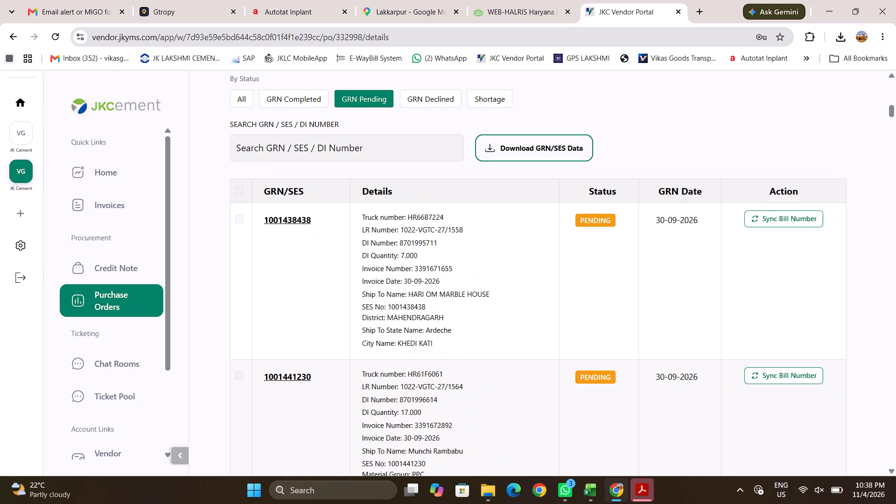
{"action": "scroll", "coordinate": [397, 245], "scroll_direction": "down", "scroll_amount": 3}
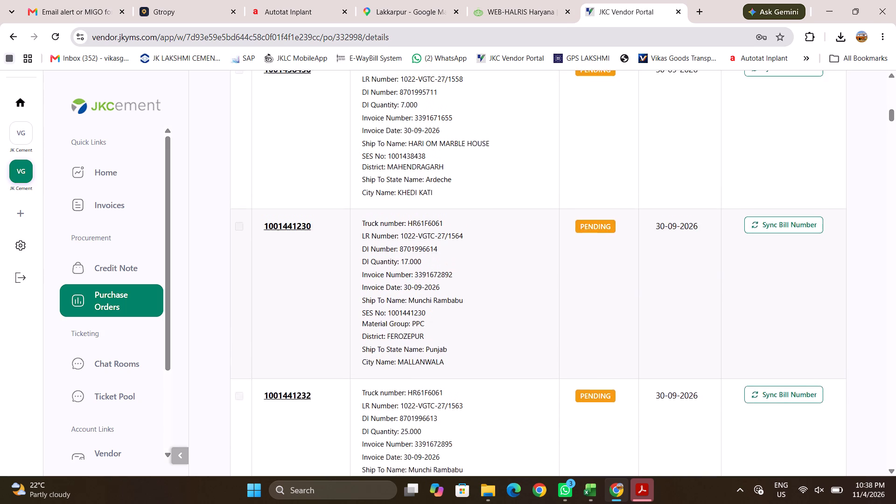
{"action": "scroll", "coordinate": [397, 245], "scroll_direction": "up", "scroll_amount": 3}
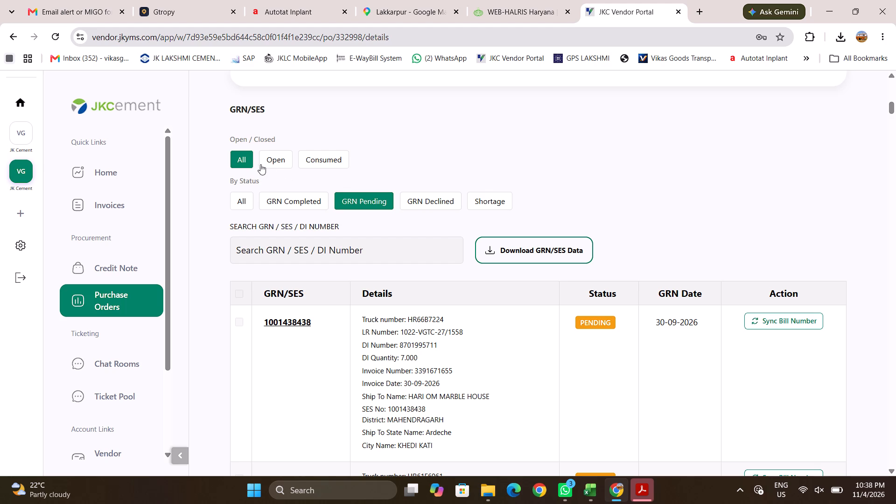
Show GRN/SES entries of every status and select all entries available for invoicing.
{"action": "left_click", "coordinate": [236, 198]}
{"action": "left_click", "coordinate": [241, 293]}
Review the order's full GRN/SES list, checking bill numbers, completed or pending status and which entries are selected for invoicing.
{"action": "scroll", "coordinate": [306, 221], "scroll_direction": "down", "scroll_amount": 2}
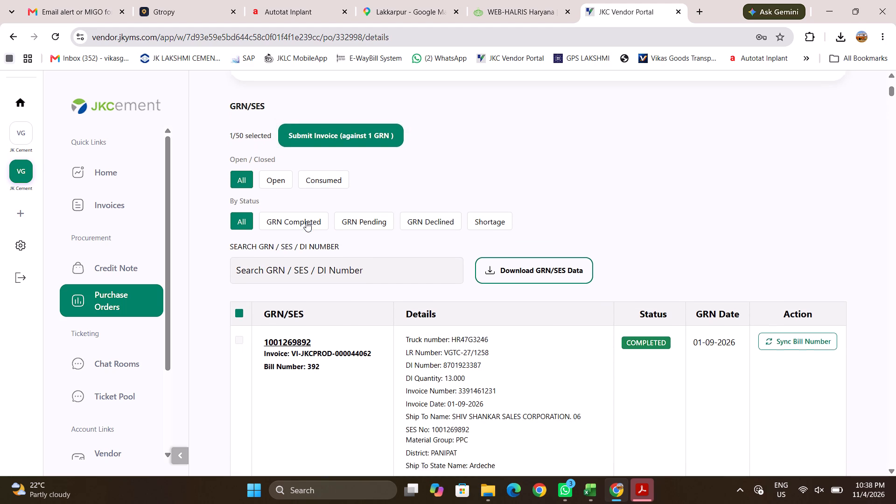
{"action": "scroll", "coordinate": [306, 221], "scroll_direction": "down", "scroll_amount": 1}
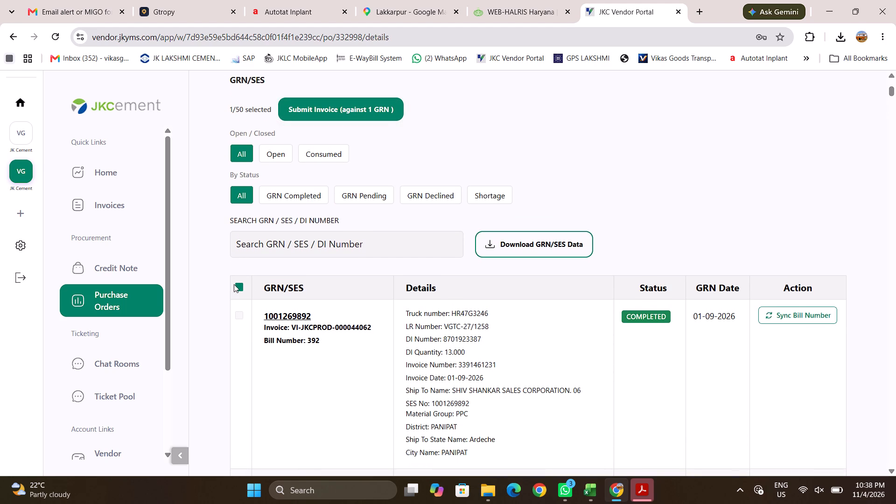
{"action": "scroll", "coordinate": [314, 339], "scroll_direction": "down", "scroll_amount": 9}
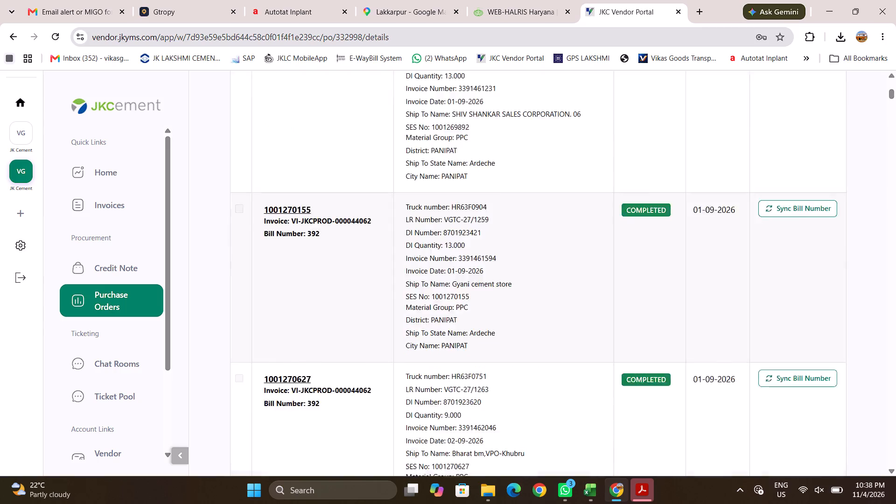
{"action": "scroll", "coordinate": [314, 339], "scroll_direction": "down", "scroll_amount": 15}
{"action": "scroll", "coordinate": [314, 339], "scroll_direction": "down", "scroll_amount": 15}
{"action": "scroll", "coordinate": [314, 339], "scroll_direction": "down", "scroll_amount": 7}
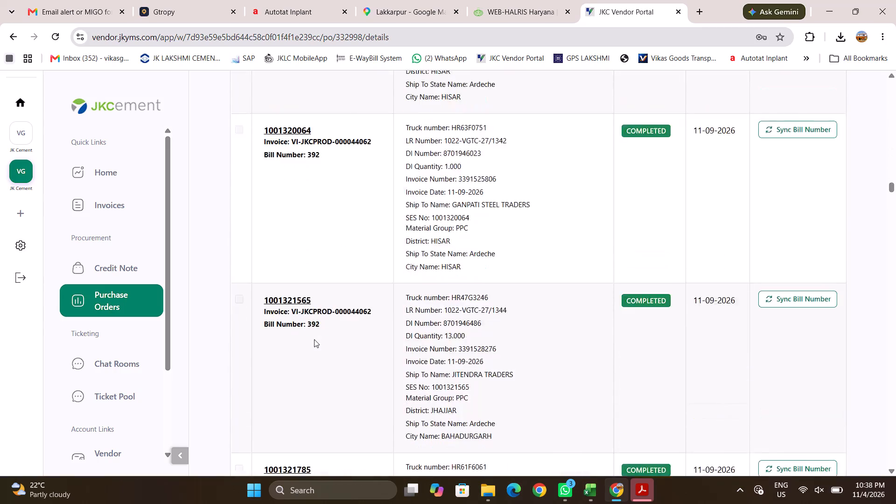
{"action": "scroll", "coordinate": [314, 339], "scroll_direction": "down", "scroll_amount": 17}
{"action": "scroll", "coordinate": [314, 339], "scroll_direction": "down", "scroll_amount": 9}
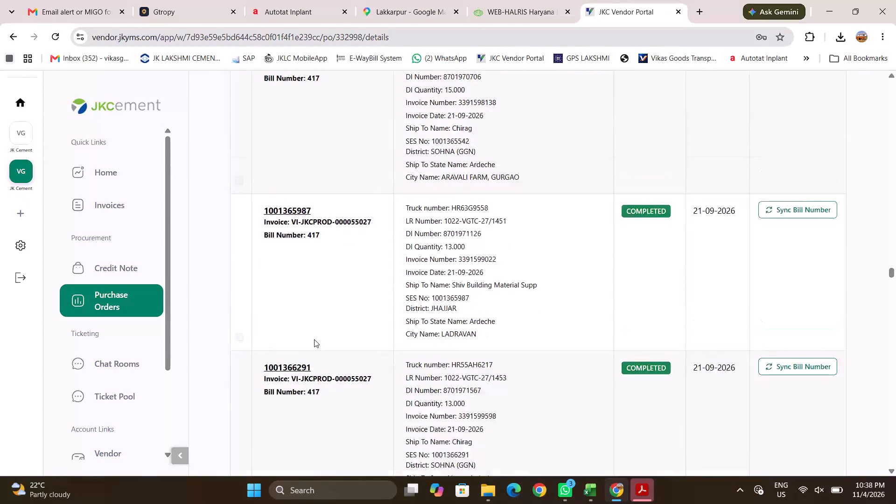
{"action": "scroll", "coordinate": [314, 339], "scroll_direction": "down", "scroll_amount": 9}
{"action": "scroll", "coordinate": [314, 339], "scroll_direction": "down", "scroll_amount": 20}
{"action": "scroll", "coordinate": [314, 339], "scroll_direction": "down", "scroll_amount": 4}
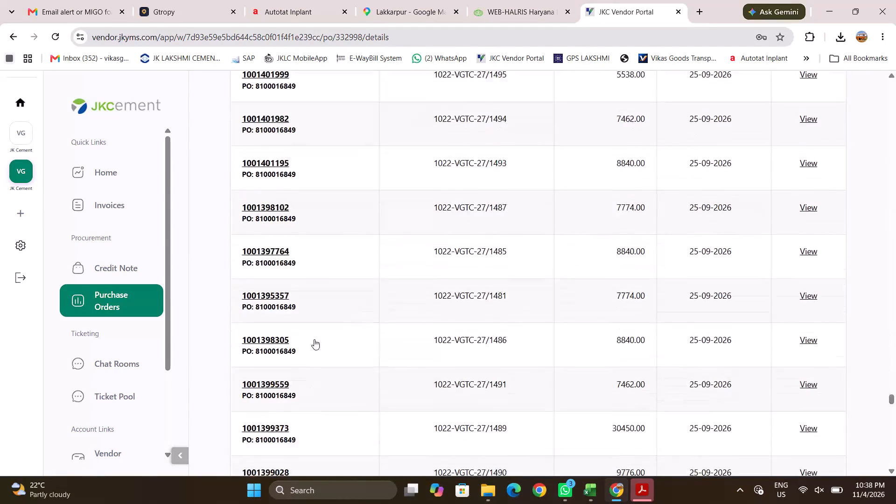
{"action": "scroll", "coordinate": [314, 339], "scroll_direction": "up", "scroll_amount": 18}
{"action": "scroll", "coordinate": [314, 339], "scroll_direction": "down", "scroll_amount": 1}
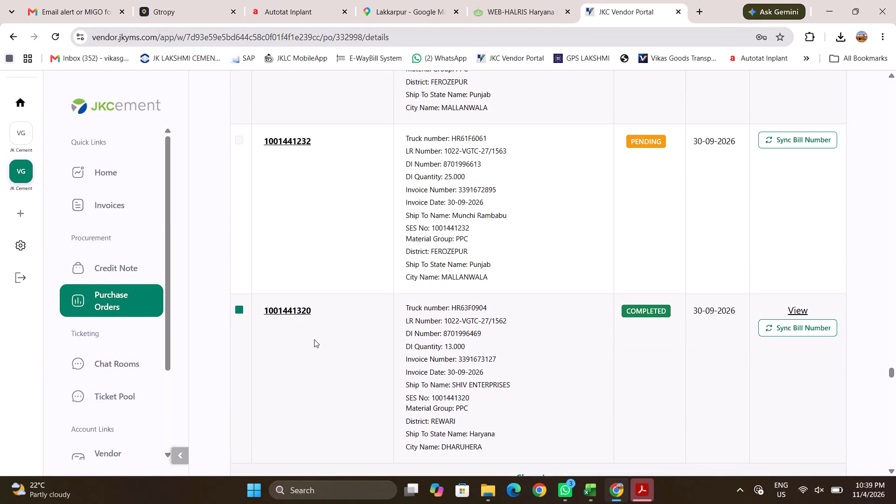
{"action": "scroll", "coordinate": [314, 339], "scroll_direction": "up", "scroll_amount": 20}
{"action": "scroll", "coordinate": [314, 339], "scroll_direction": "up", "scroll_amount": 20}
{"action": "scroll", "coordinate": [314, 339], "scroll_direction": "up", "scroll_amount": 4}
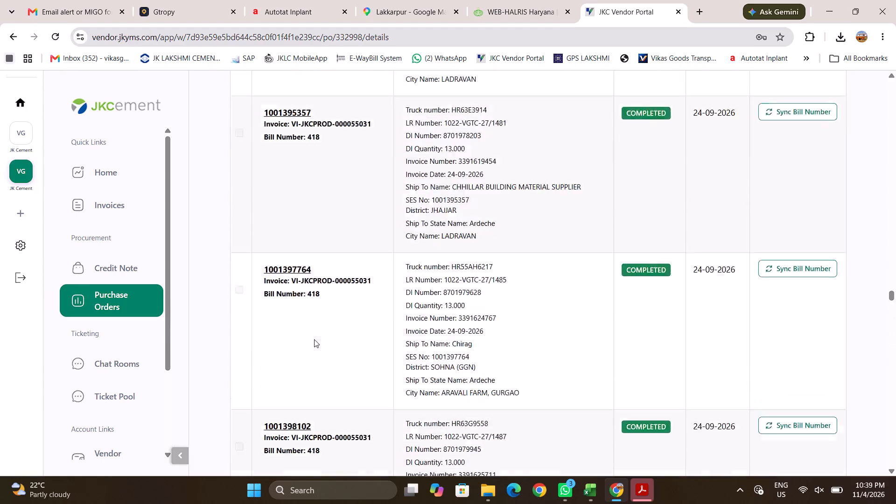
{"action": "scroll", "coordinate": [314, 339], "scroll_direction": "up", "scroll_amount": 20}
{"action": "scroll", "coordinate": [314, 339], "scroll_direction": "up", "scroll_amount": 20}
{"action": "scroll", "coordinate": [314, 339], "scroll_direction": "up", "scroll_amount": 18}
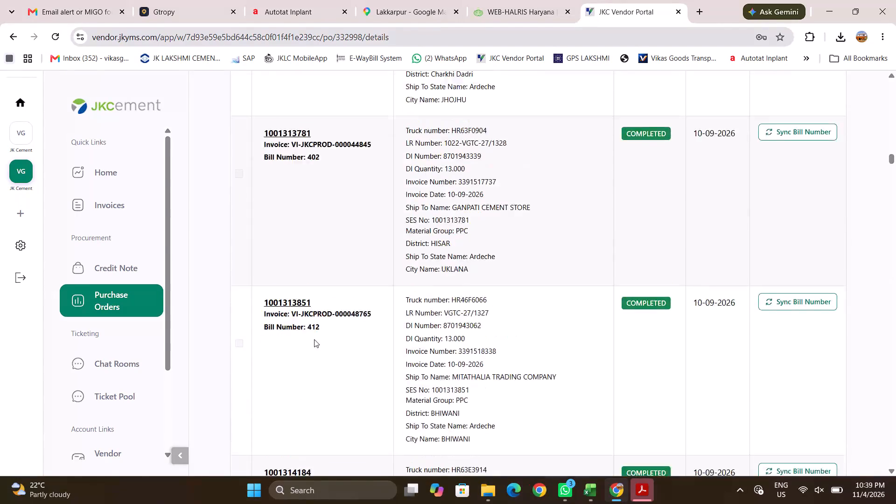
{"action": "scroll", "coordinate": [314, 339], "scroll_direction": "up", "scroll_amount": 20}
{"action": "scroll", "coordinate": [314, 339], "scroll_direction": "up", "scroll_amount": 9}
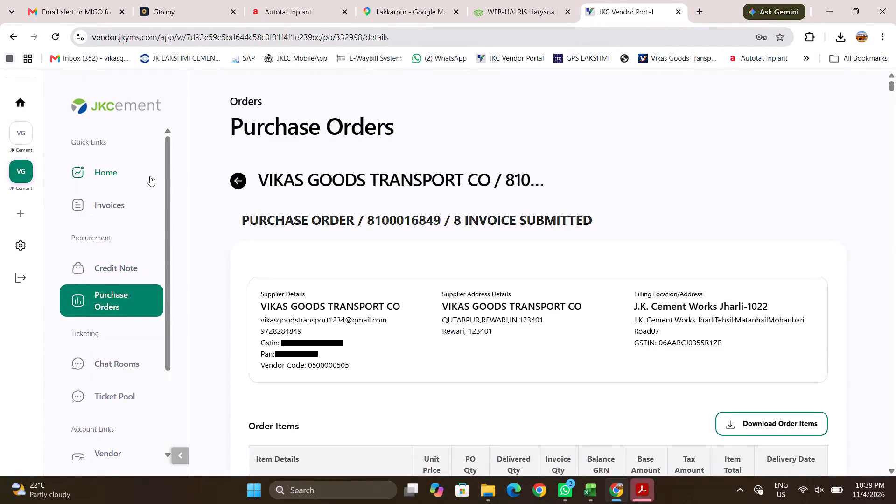
Return to the purchase orders list and set its date range to 01 Aug 26 - 04 Nov 26.
{"action": "left_click", "coordinate": [234, 182]}
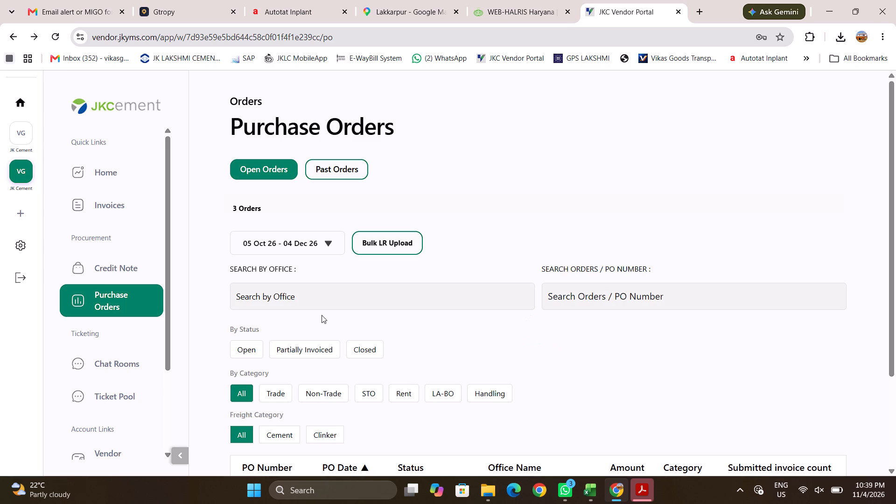
{"action": "left_click", "coordinate": [320, 244]}
{"action": "double_click", "coordinate": [387, 300]}
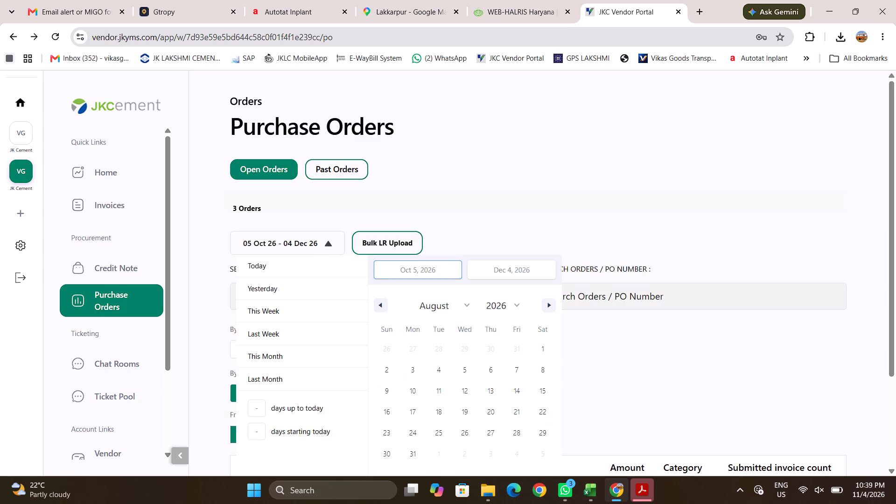
{"action": "left_click", "coordinate": [537, 343]}
{"action": "triple_click", "coordinate": [544, 307]}
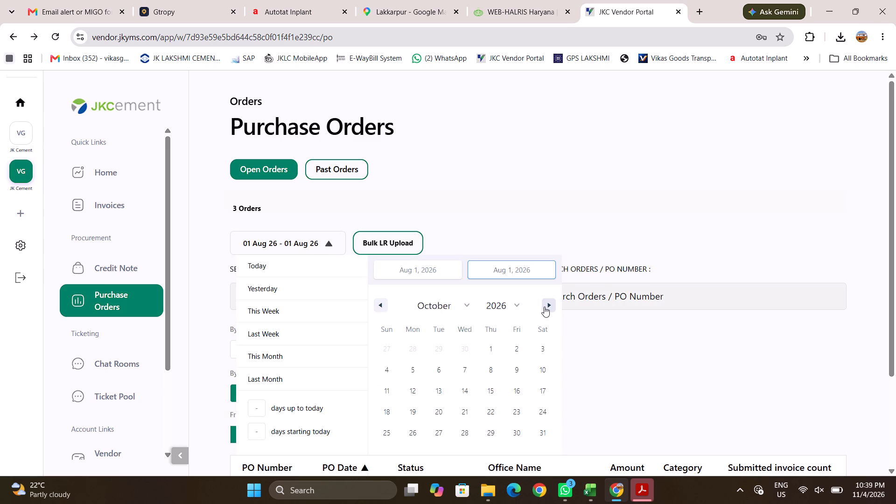
{"action": "left_click", "coordinate": [555, 306]}
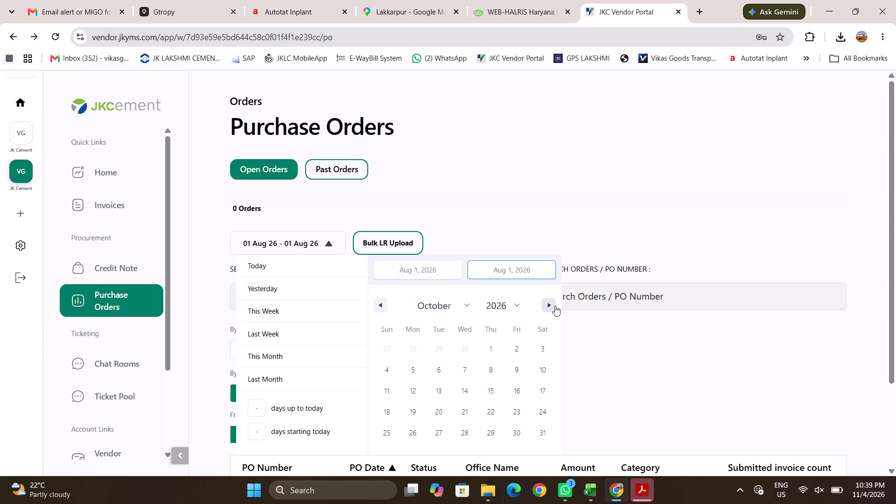
{"action": "left_click", "coordinate": [555, 306]}
{"action": "left_click", "coordinate": [466, 353]}
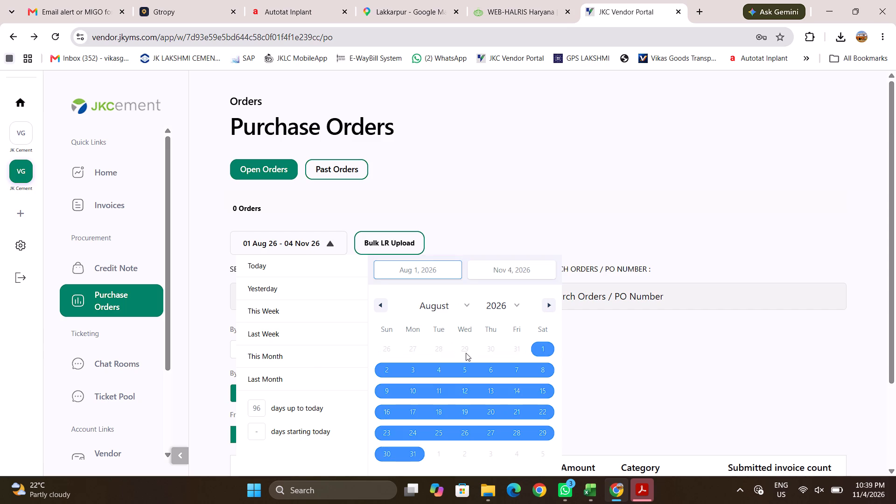
{"action": "left_click", "coordinate": [642, 346]}
{"action": "scroll", "coordinate": [538, 385], "scroll_direction": "down", "scroll_amount": 7}
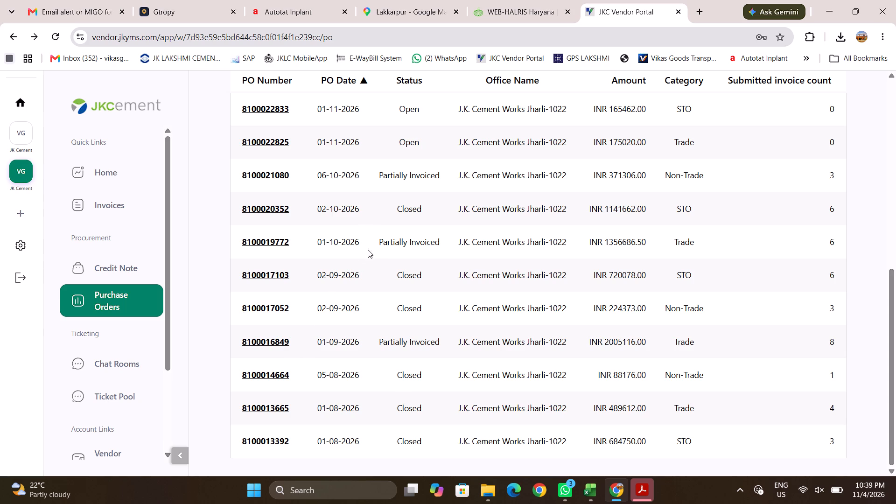
{"action": "left_click", "coordinate": [269, 338]}
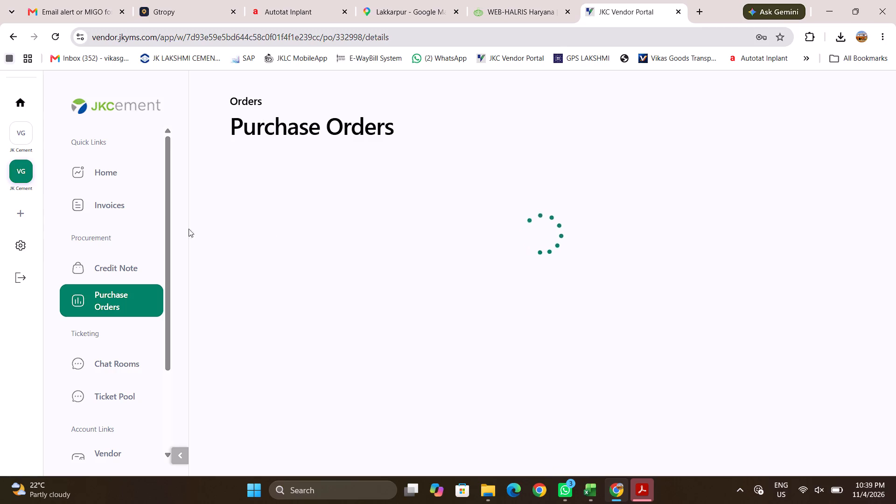
Switch to the other JK Cement vendor account and bring up its purchase orders list.
{"action": "left_click", "coordinate": [16, 143]}
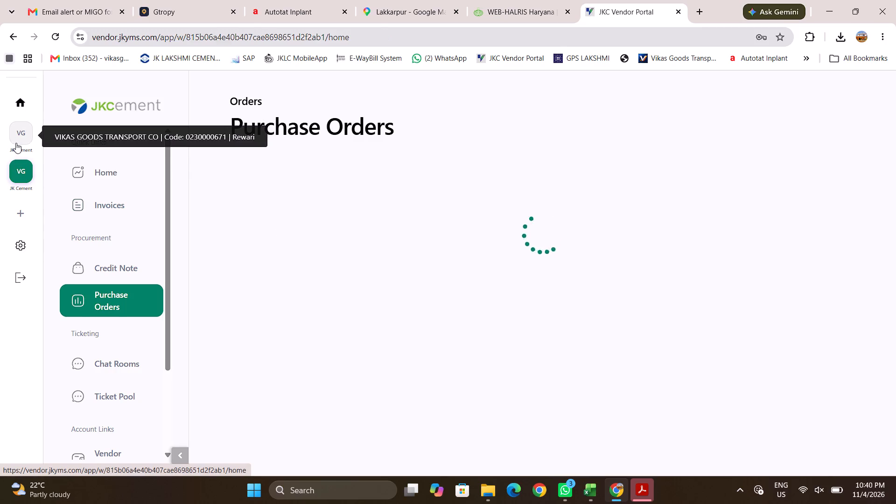
{"action": "left_click", "coordinate": [112, 298]}
{"action": "scroll", "coordinate": [310, 325], "scroll_direction": "down", "scroll_amount": 1}
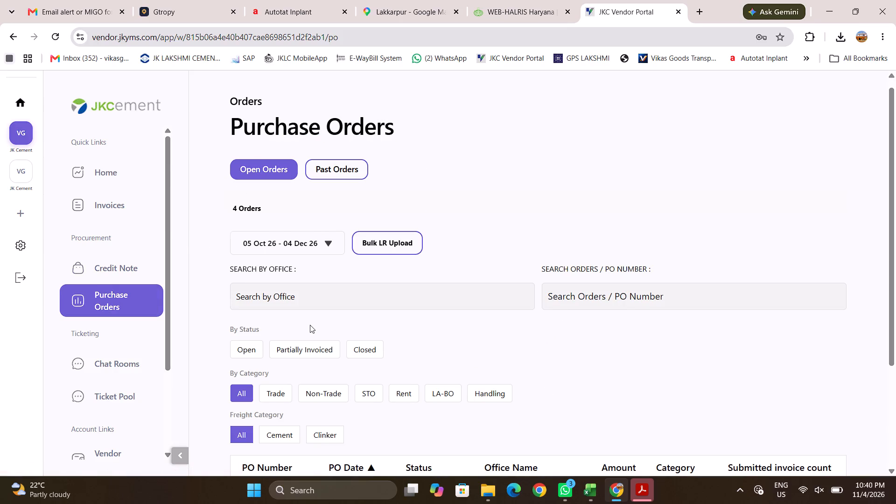
{"action": "scroll", "coordinate": [310, 325], "scroll_direction": "down", "scroll_amount": 6}
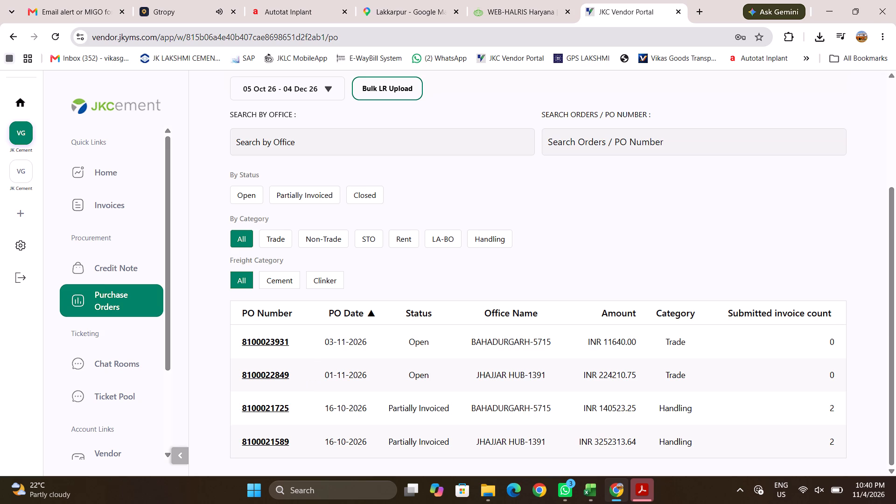
Set this account's purchase orders date range to 01 Jul 26 - 04 Nov 26.
{"action": "left_click", "coordinate": [305, 90]}
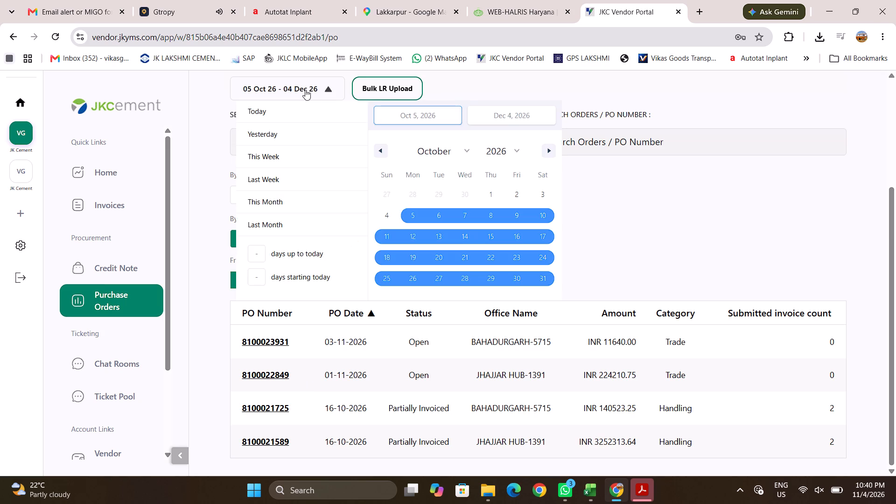
{"action": "left_click", "coordinate": [384, 151]}
{"action": "left_click", "coordinate": [384, 151]}
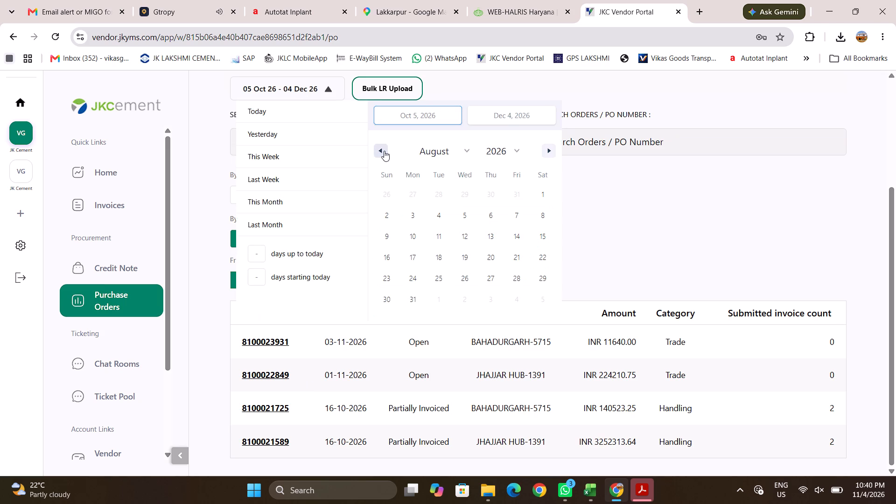
{"action": "left_click", "coordinate": [384, 151]}
{"action": "left_click", "coordinate": [468, 198]}
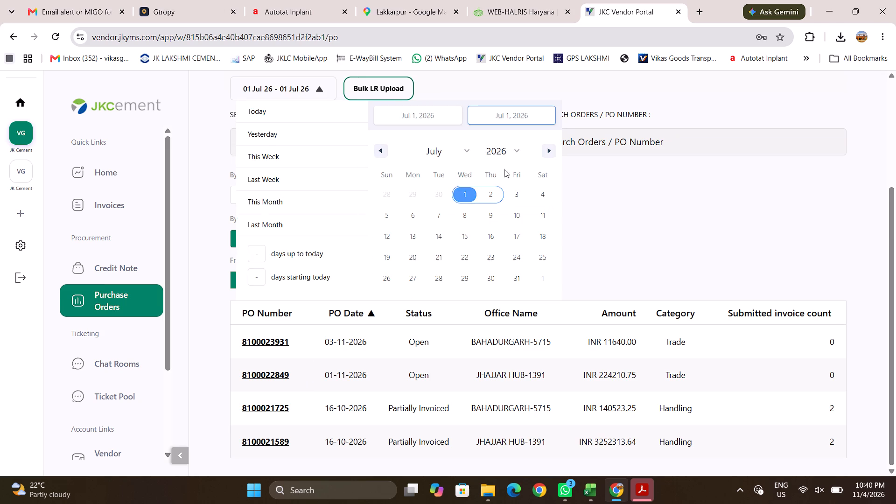
{"action": "triple_click", "coordinate": [550, 196]}
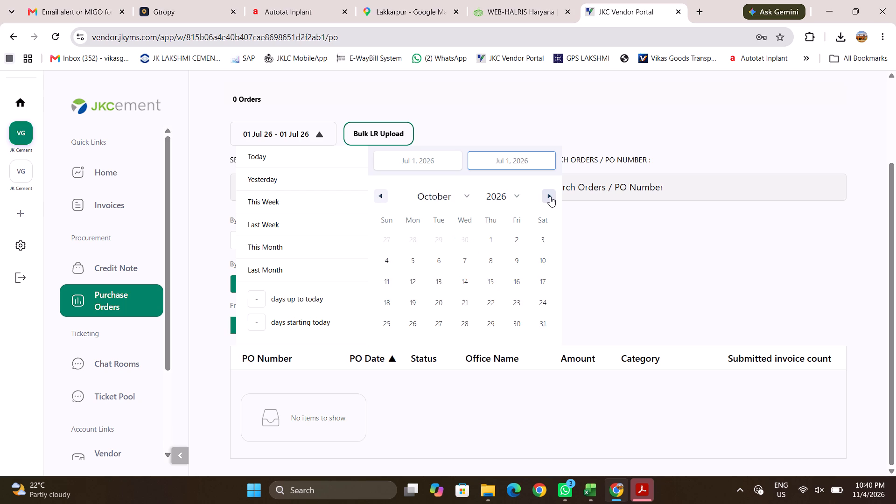
{"action": "left_click", "coordinate": [550, 196]}
{"action": "left_click", "coordinate": [470, 242]}
{"action": "left_click", "coordinate": [584, 229]}
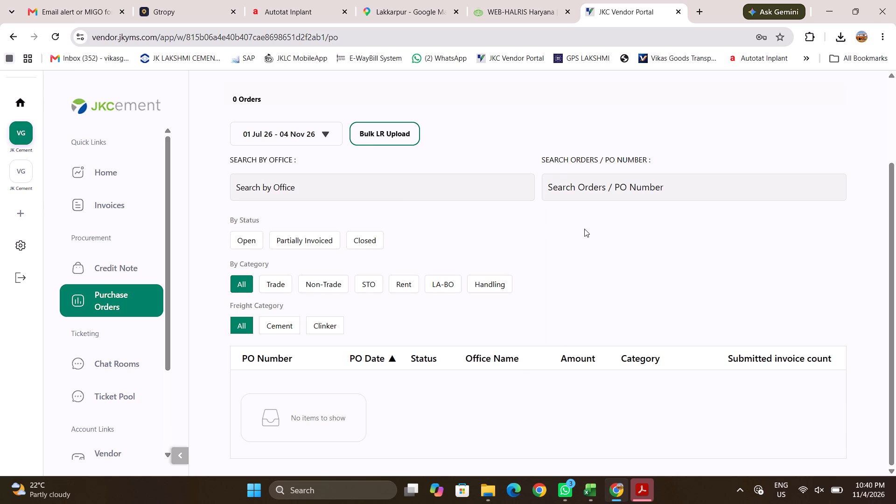
{"action": "scroll", "coordinate": [520, 359], "scroll_direction": "down", "scroll_amount": 6}
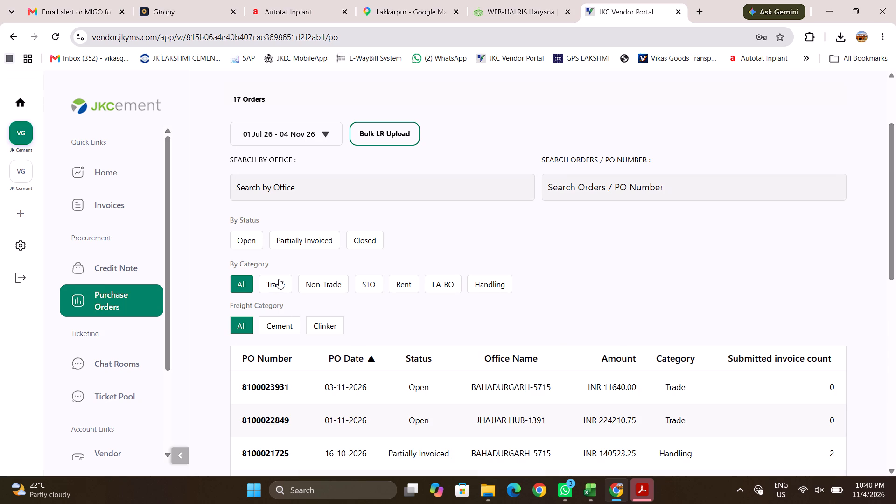
{"action": "scroll", "coordinate": [328, 348], "scroll_direction": "down", "scroll_amount": 3}
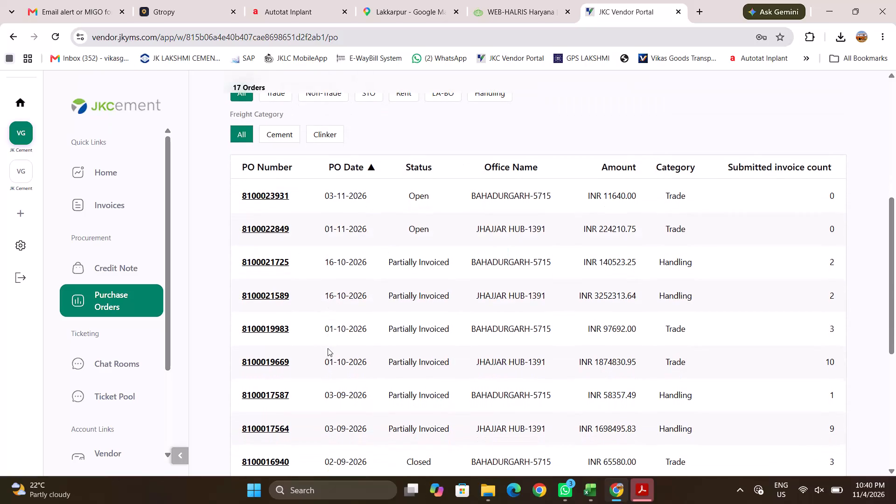
{"action": "scroll", "coordinate": [328, 348], "scroll_direction": "down", "scroll_amount": 2}
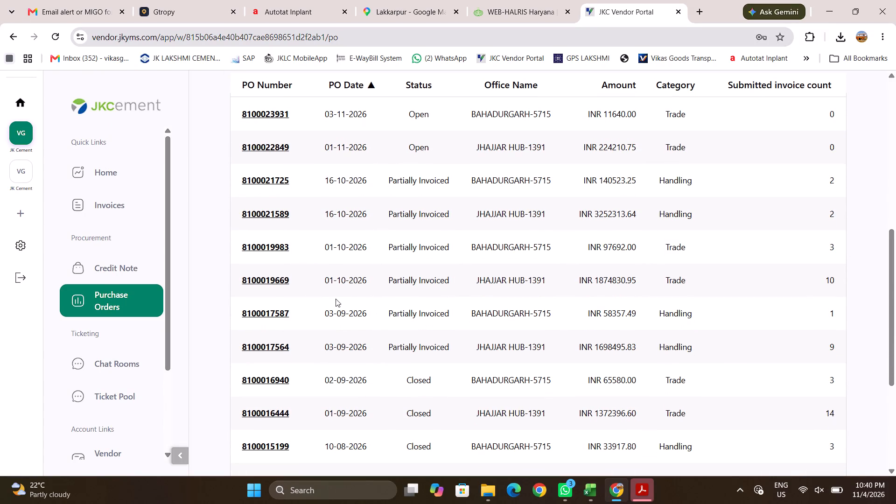
{"action": "left_click", "coordinate": [285, 281]}
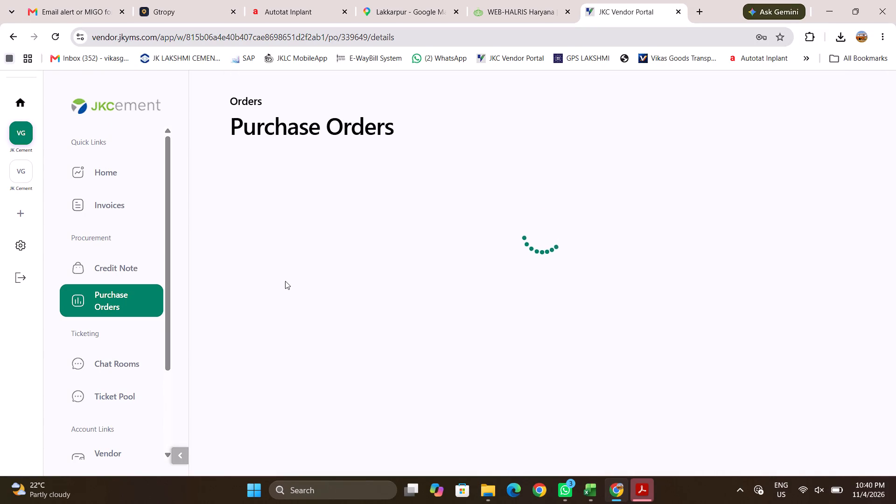
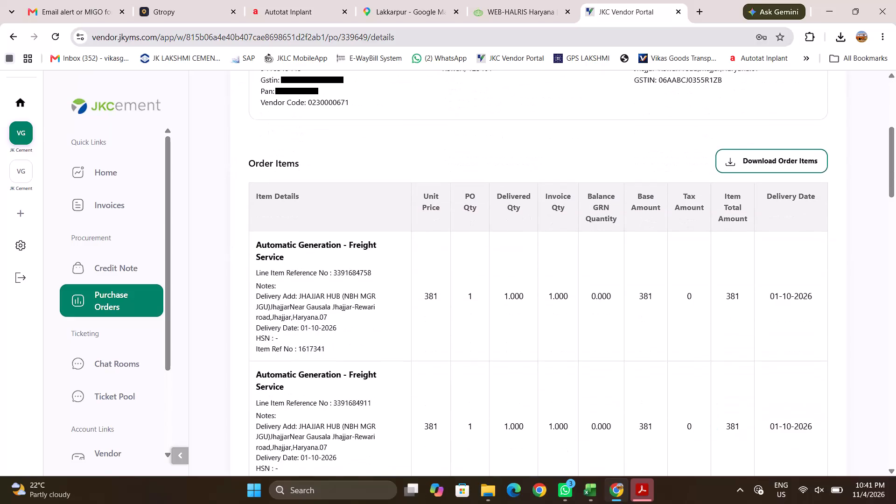
{"action": "scroll", "coordinate": [286, 319], "scroll_direction": "down", "scroll_amount": 4}
{"action": "scroll", "coordinate": [286, 319], "scroll_direction": "up", "scroll_amount": 2}
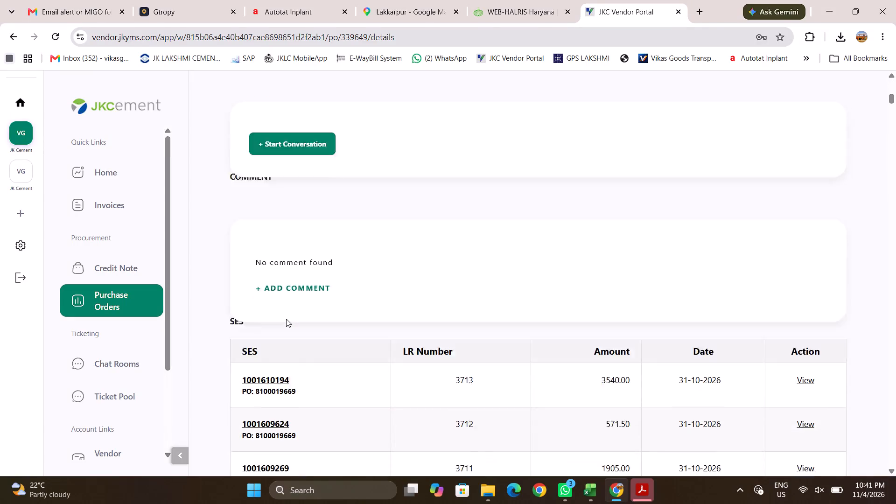
{"action": "scroll", "coordinate": [286, 319], "scroll_direction": "up", "scroll_amount": 1}
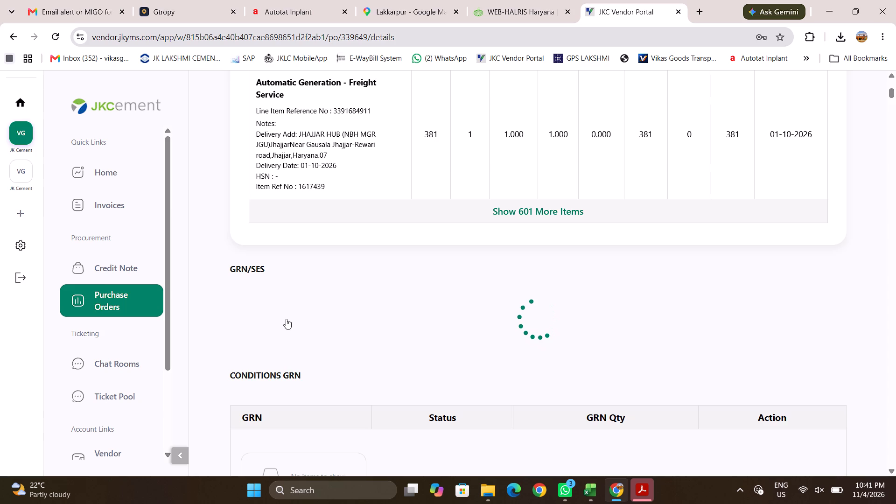
{"action": "scroll", "coordinate": [286, 319], "scroll_direction": "down", "scroll_amount": 3}
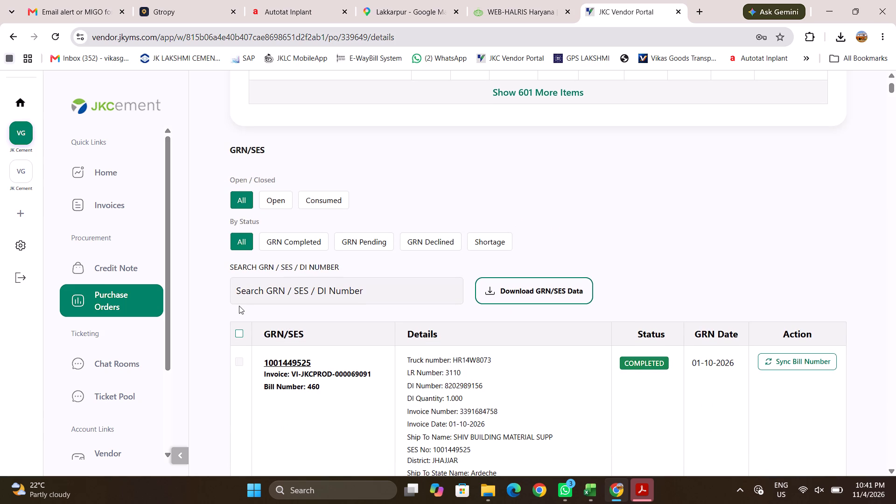
{"action": "left_click", "coordinate": [241, 335]}
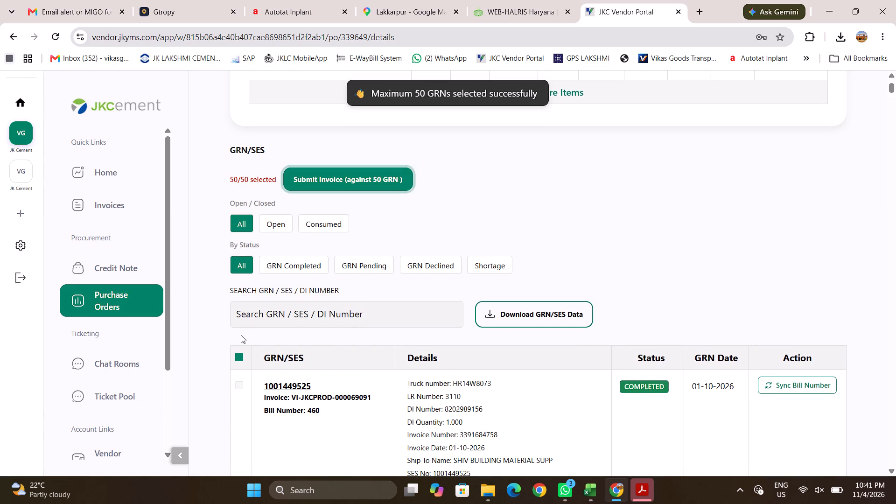
{"action": "left_click", "coordinate": [365, 183]}
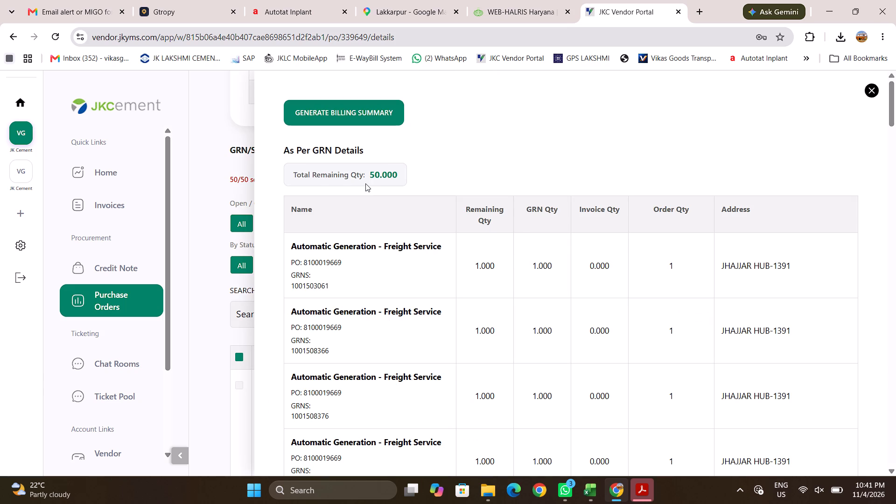
{"action": "left_click", "coordinate": [352, 106]}
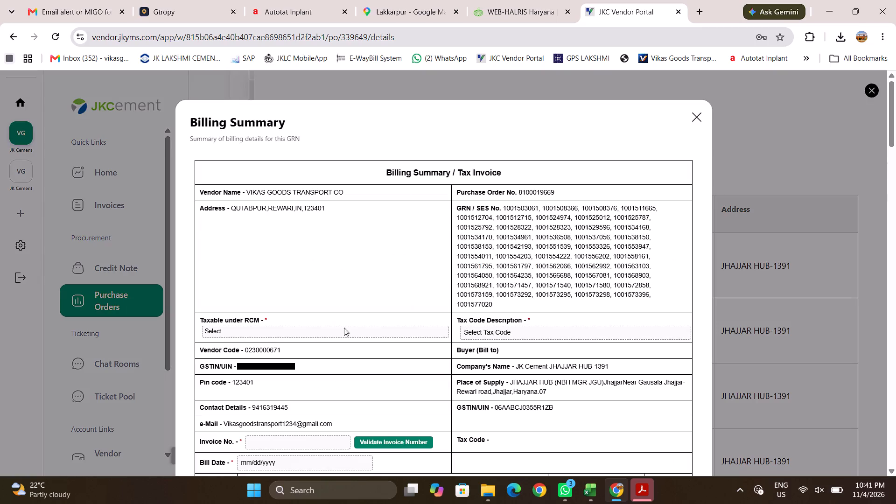
Set the billing summary's Taxable under RCM to No and its tax code to GST: IN: CGST(9%) SGST(9%) - GC.
{"action": "scroll", "coordinate": [357, 340], "scroll_direction": "down", "scroll_amount": 1}
{"action": "left_click", "coordinate": [333, 257]}
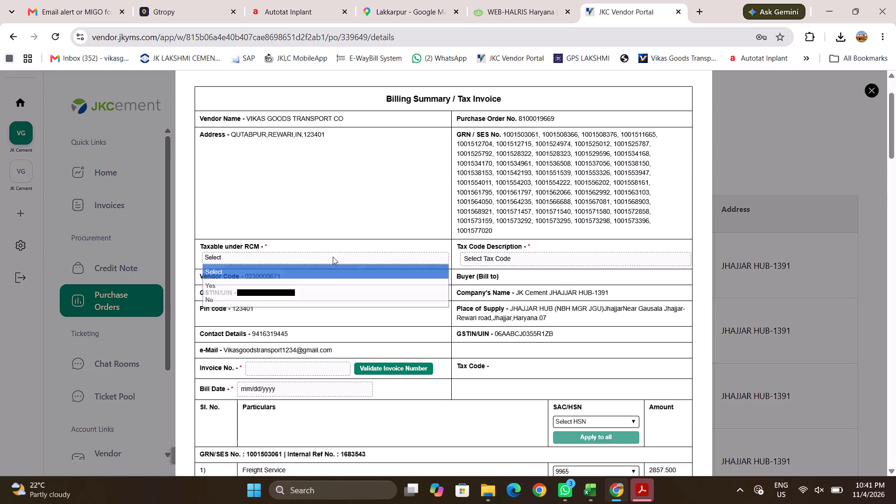
{"action": "left_click", "coordinate": [308, 301]}
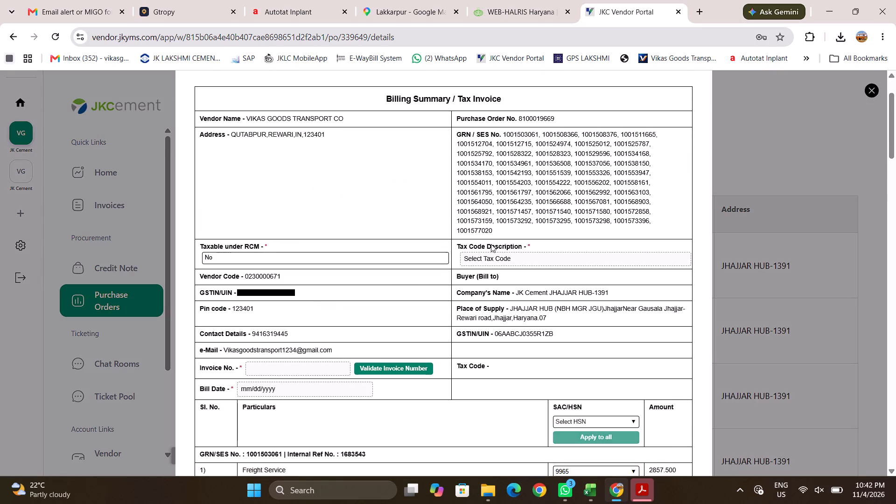
{"action": "left_click", "coordinate": [494, 257]}
{"action": "left_click", "coordinate": [498, 290]}
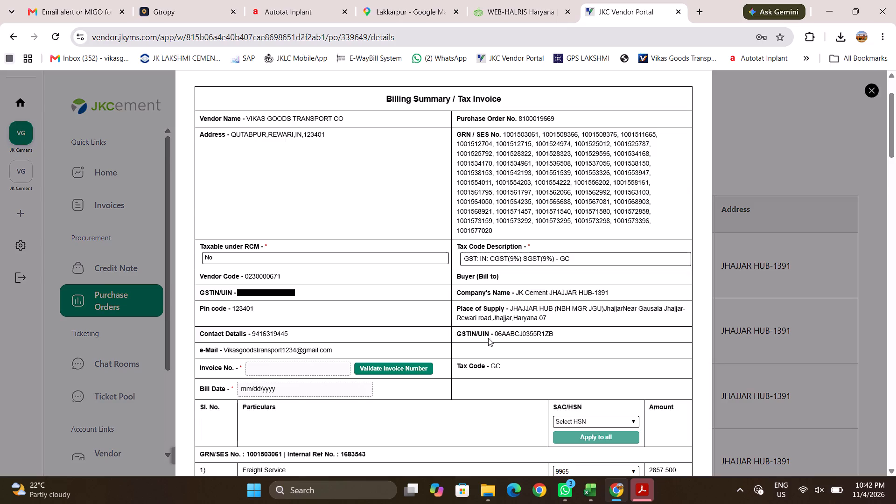
Enter invoice number 299 and bill date 11/04/2026 in the billing summary, and validate the invoice number.
{"action": "scroll", "coordinate": [490, 351], "scroll_direction": "down", "scroll_amount": 20}
{"action": "scroll", "coordinate": [490, 351], "scroll_direction": "down", "scroll_amount": 1}
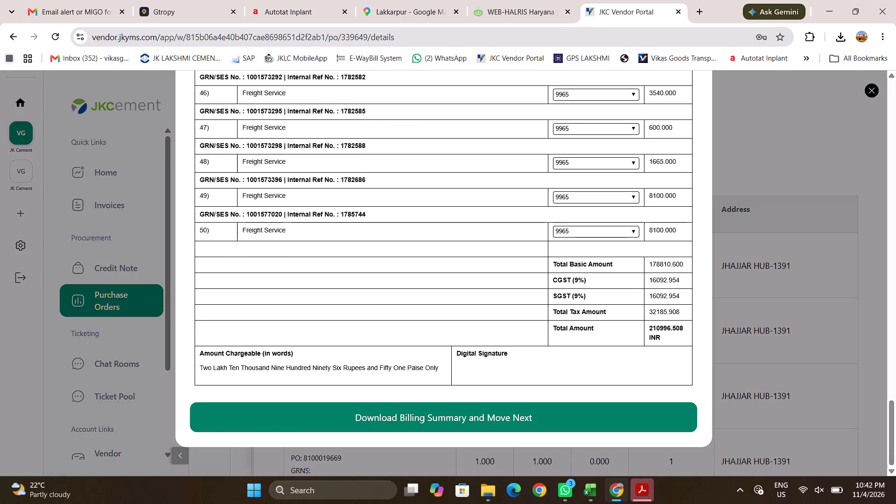
{"action": "scroll", "coordinate": [490, 351], "scroll_direction": "up", "scroll_amount": 11}
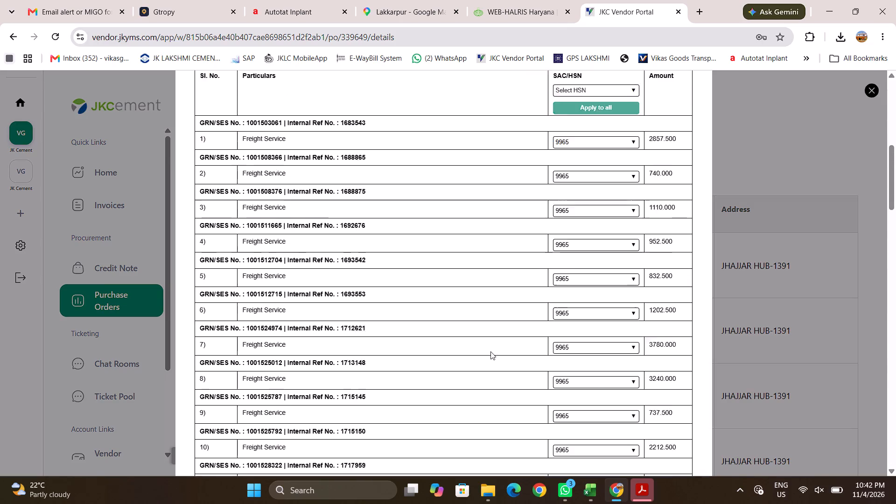
{"action": "scroll", "coordinate": [490, 351], "scroll_direction": "up", "scroll_amount": 5}
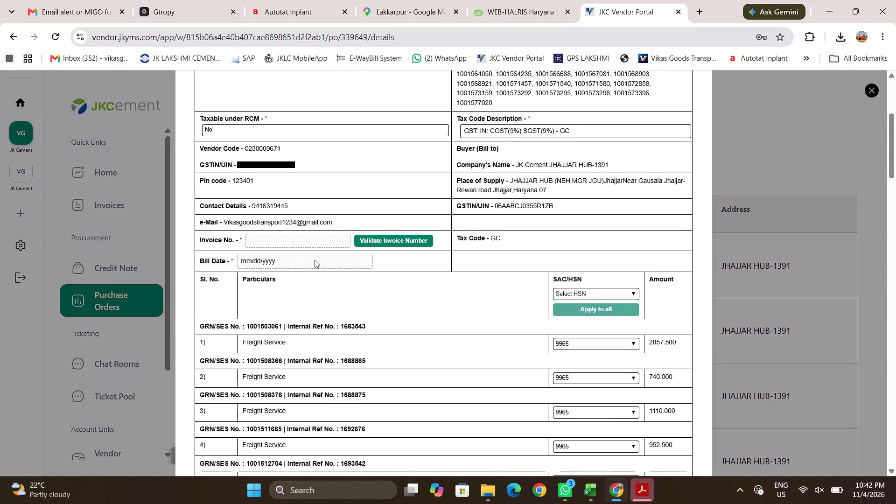
{"action": "left_click", "coordinate": [314, 238]}
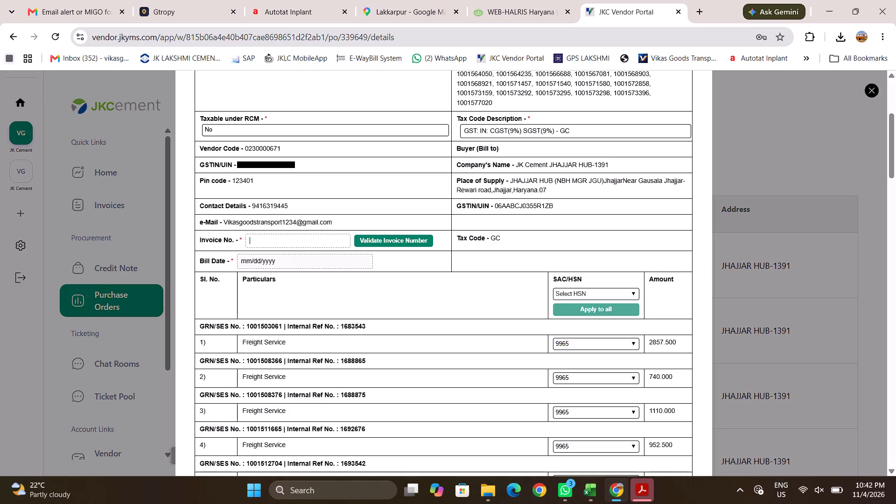
{"action": "type", "text": "299"}
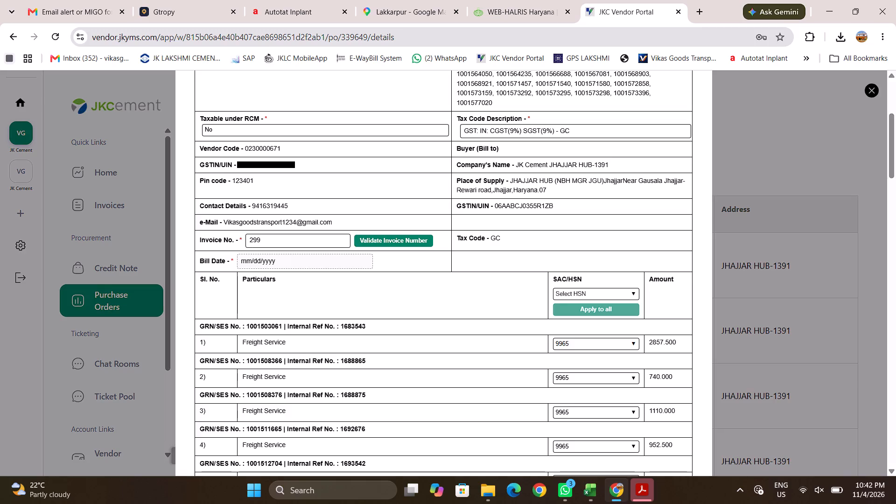
{"action": "left_click", "coordinate": [286, 262]}
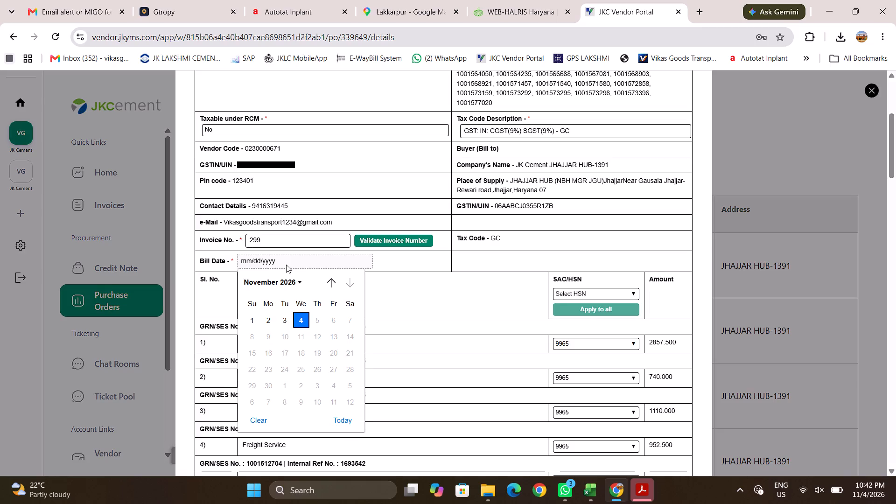
{"action": "left_click", "coordinate": [298, 320]}
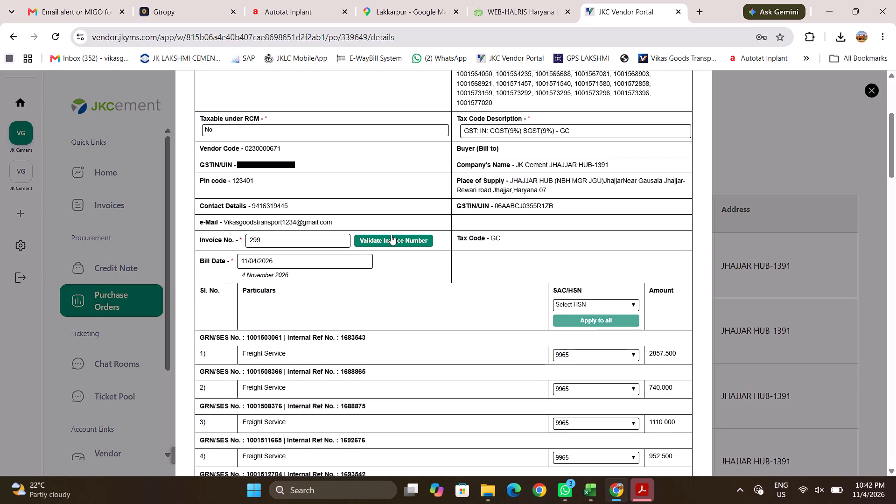
{"action": "left_click", "coordinate": [392, 235]}
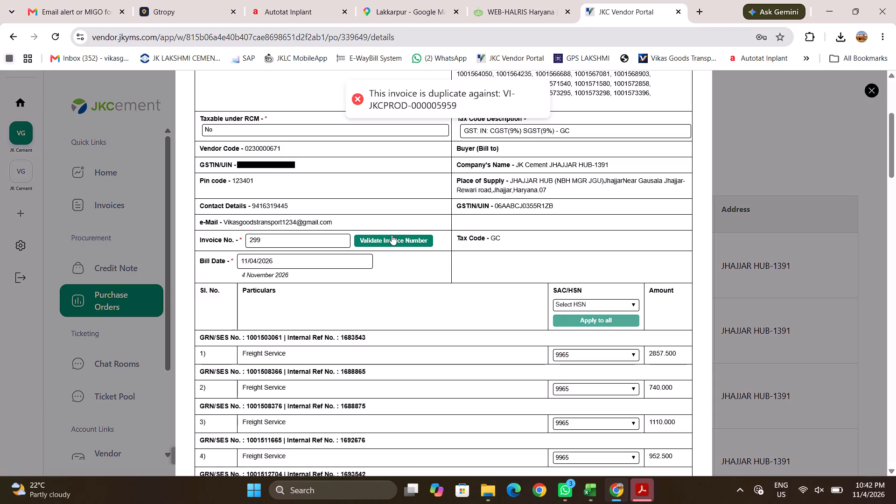
Change the billing summary's invoice number to 499 and validate it.
{"action": "left_click", "coordinate": [302, 235]}
{"action": "key", "text": "BackSpace"}
{"action": "key", "text": "BackSpace"}
{"action": "key", "text": "BackSpace"}
{"action": "key", "text": "BackSpace"}
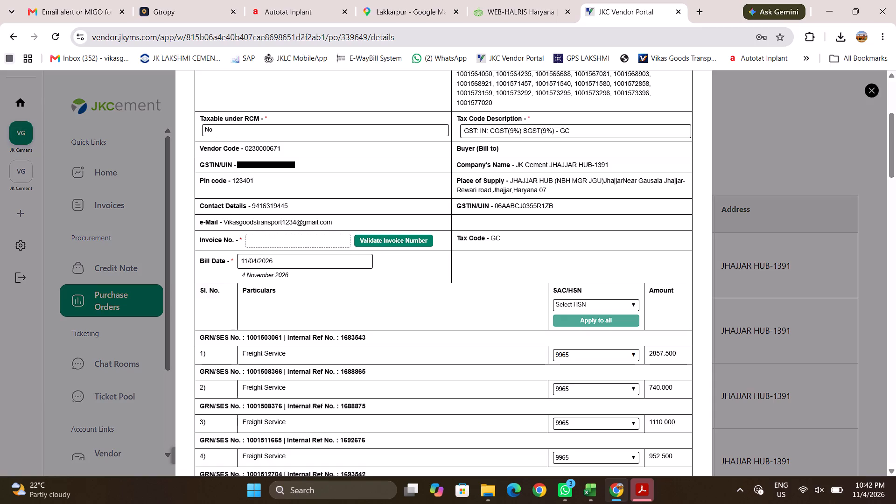
{"action": "type", "text": "499"}
{"action": "left_click", "coordinate": [362, 238]}
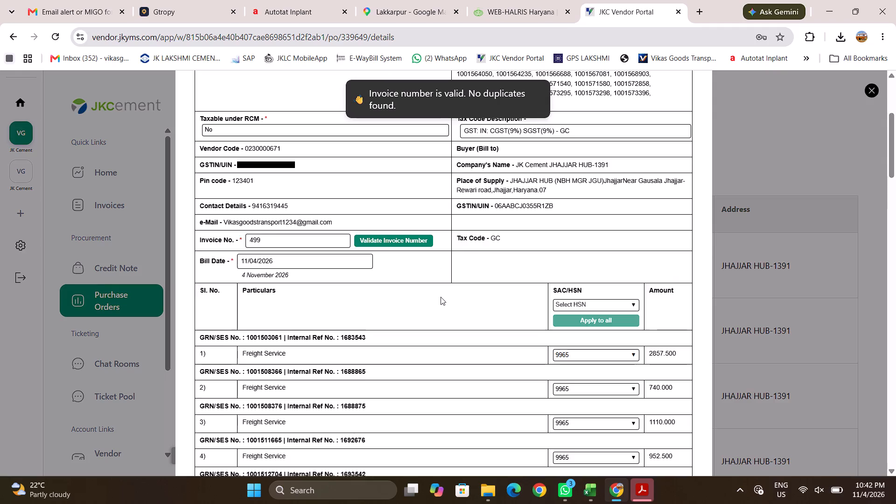
Download the completed billing summary and move on to the invoice submission form.
{"action": "scroll", "coordinate": [441, 297], "scroll_direction": "down", "scroll_amount": 19}
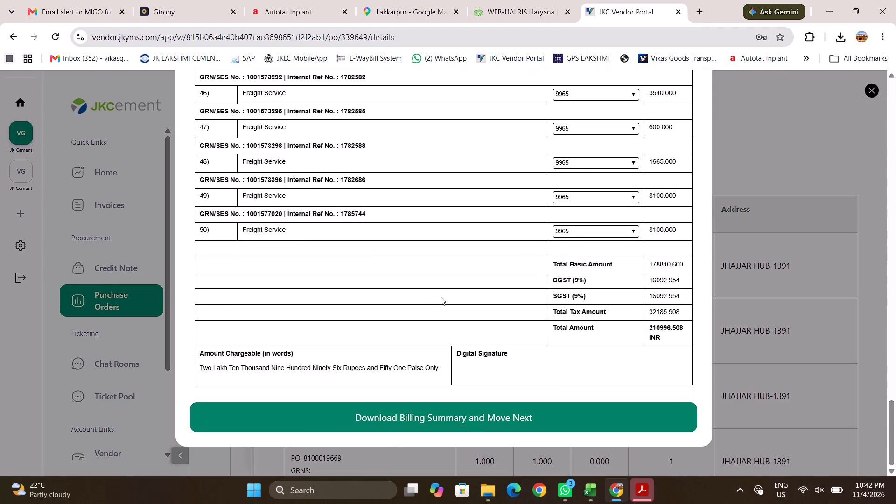
{"action": "left_click", "coordinate": [470, 416]}
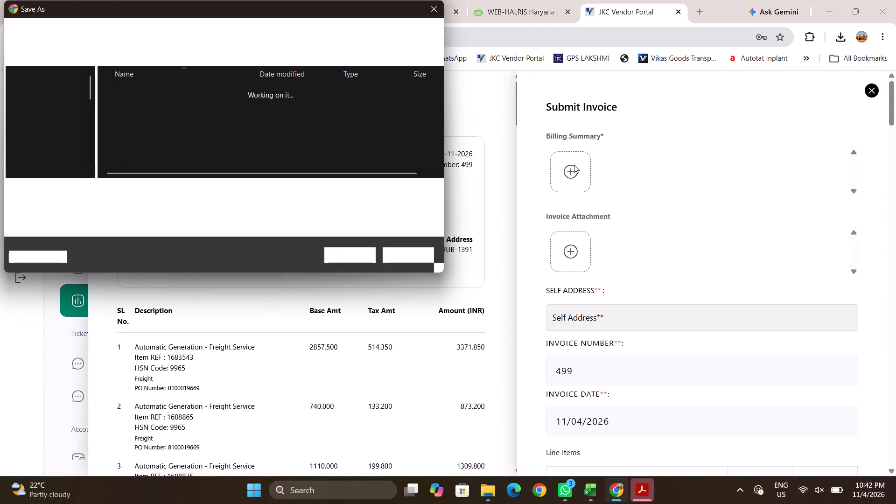
Duplicate the folder Bill 493 JK Super Jhajjar Fright within the Bill 2026 folder while saving the billing summary.
{"action": "left_click", "coordinate": [64, 29]}
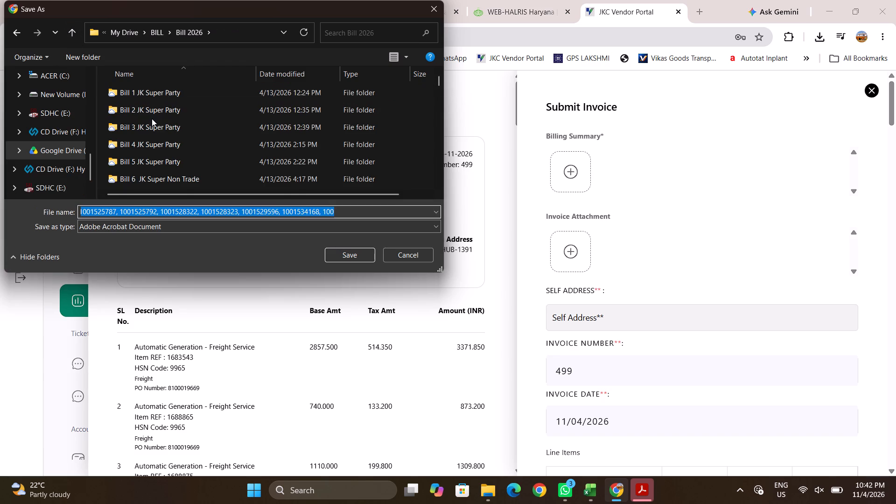
{"action": "scroll", "coordinate": [154, 151], "scroll_direction": "down", "scroll_amount": 20}
{"action": "scroll", "coordinate": [154, 151], "scroll_direction": "down", "scroll_amount": 20}
{"action": "scroll", "coordinate": [154, 151], "scroll_direction": "down", "scroll_amount": 14}
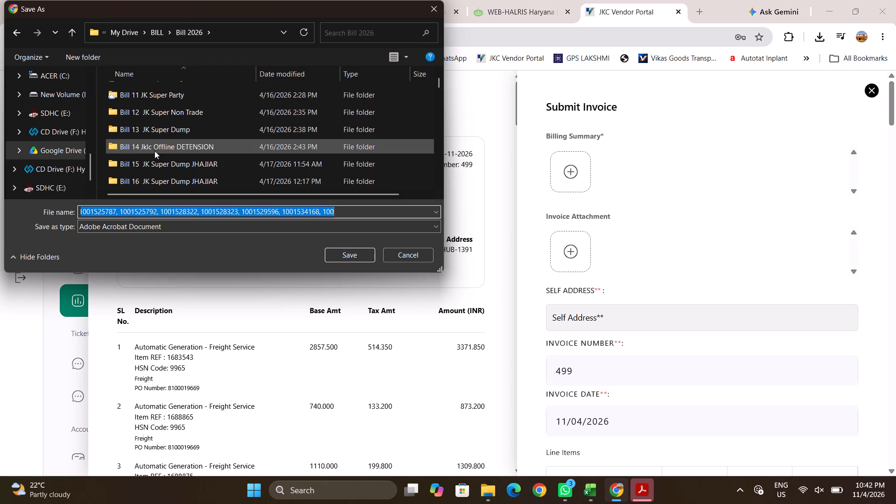
{"action": "scroll", "coordinate": [154, 151], "scroll_direction": "down", "scroll_amount": 20}
{"action": "scroll", "coordinate": [154, 151], "scroll_direction": "down", "scroll_amount": 16}
{"action": "left_click_drag", "start_coordinate": [438, 88], "coordinate": [436, 187]}
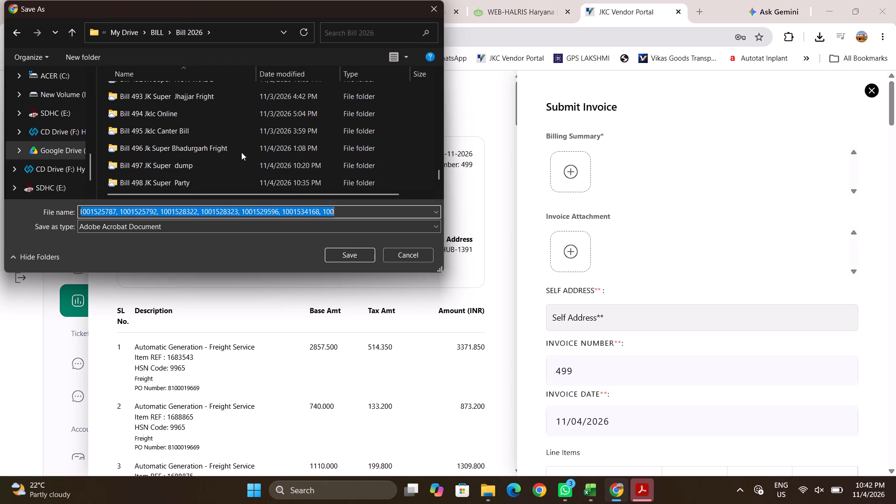
{"action": "scroll", "coordinate": [241, 123], "scroll_direction": "up", "scroll_amount": 1}
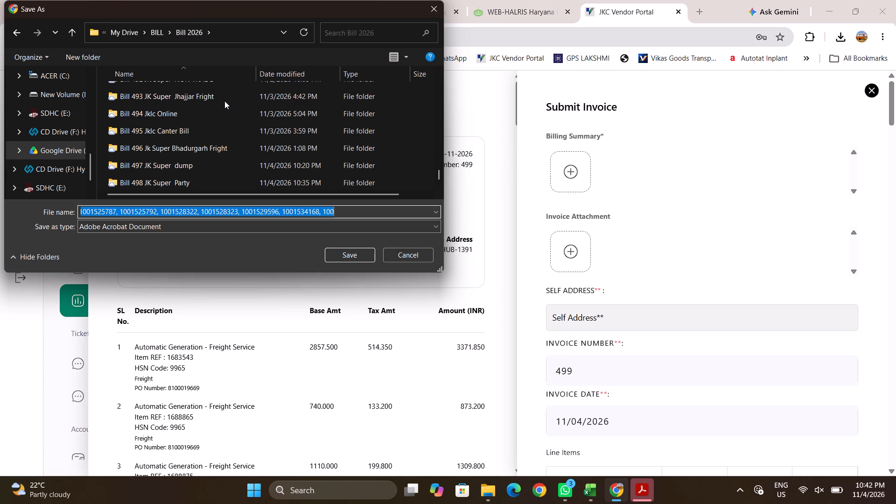
{"action": "left_click", "coordinate": [224, 101]}
{"action": "key", "text": "ctrl+c"}
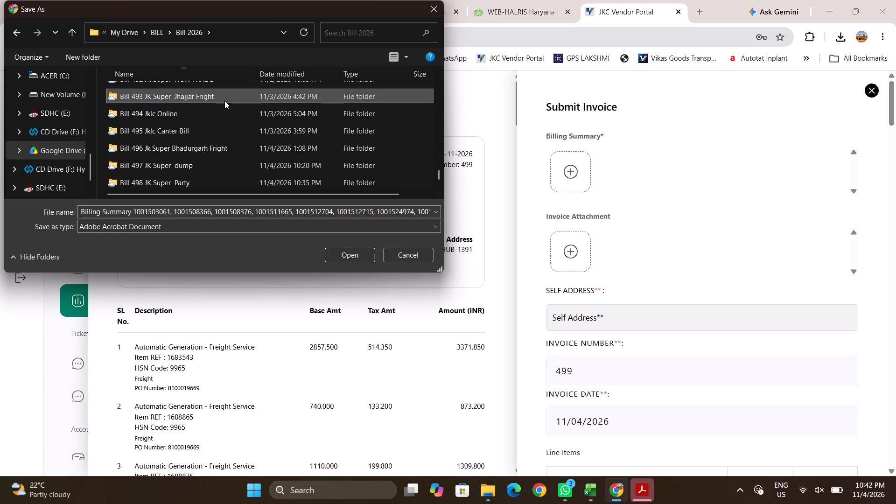
{"action": "key", "text": "ctrl+v"}
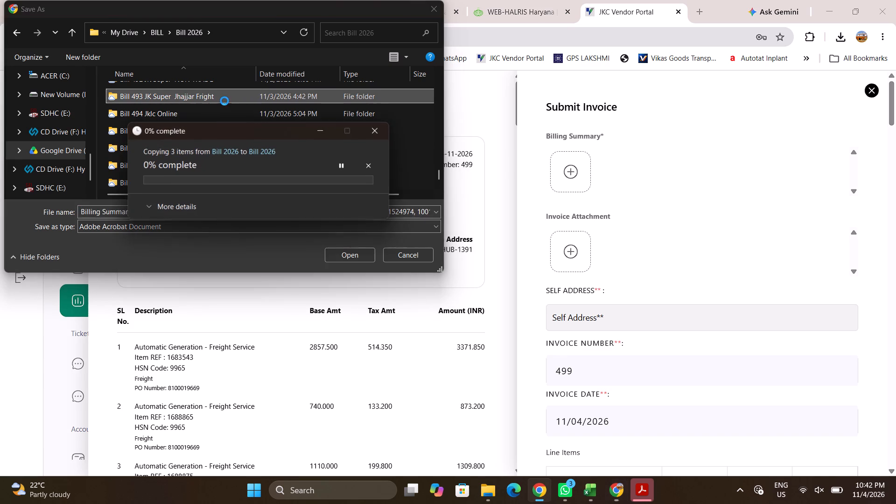
{"action": "left_click_drag", "start_coordinate": [224, 101], "coordinate": [195, 163]}
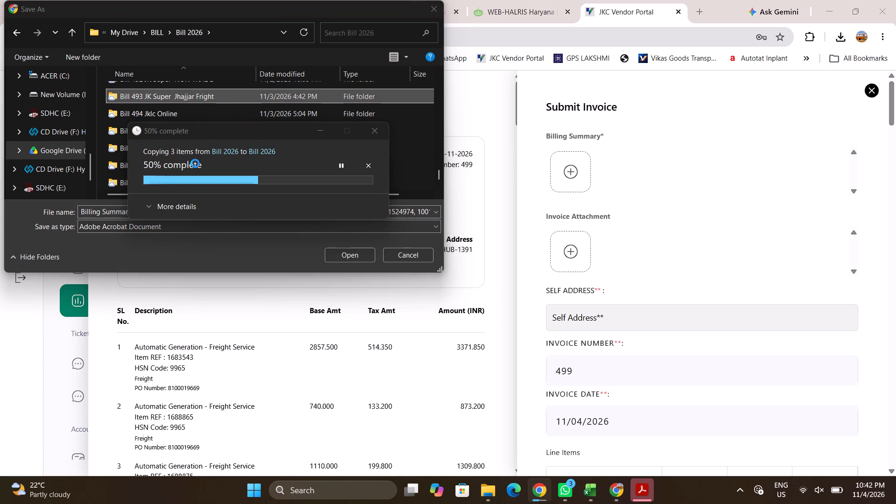
{"action": "left_click_drag", "start_coordinate": [195, 163], "coordinate": [185, 178]}
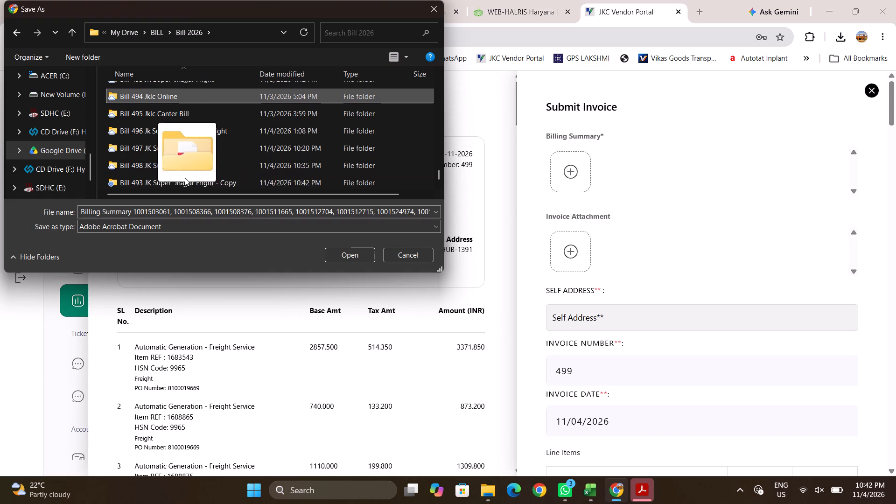
{"action": "left_click_drag", "start_coordinate": [185, 178], "coordinate": [205, 157]}
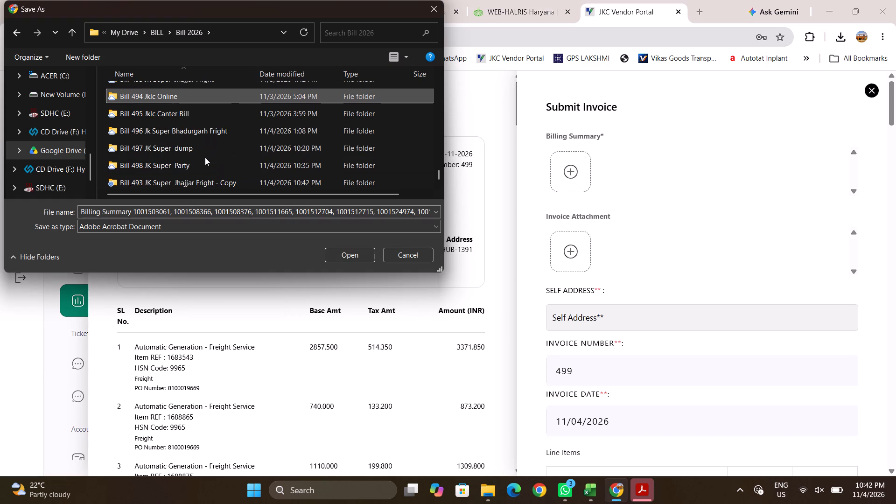
Rename the duplicated Bill 493 folder as Bill 499 JK Super Jhajjar Fright.
{"action": "right_click", "coordinate": [189, 180]}
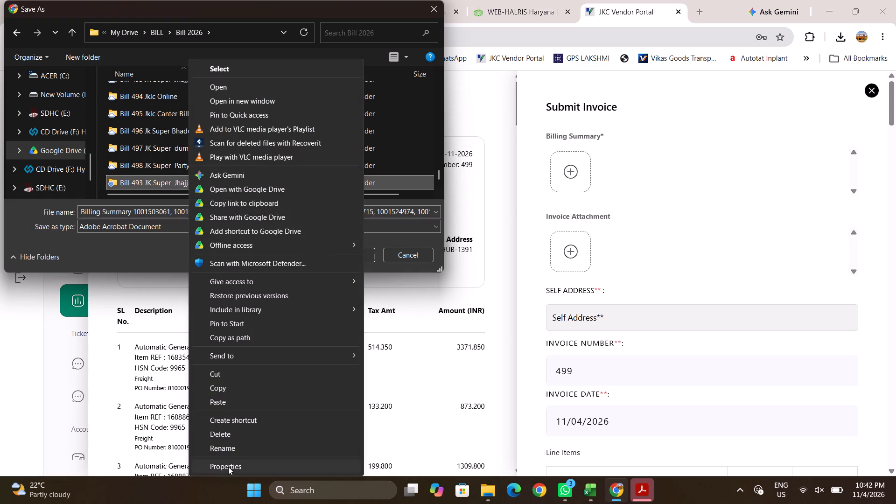
{"action": "left_click", "coordinate": [231, 446]}
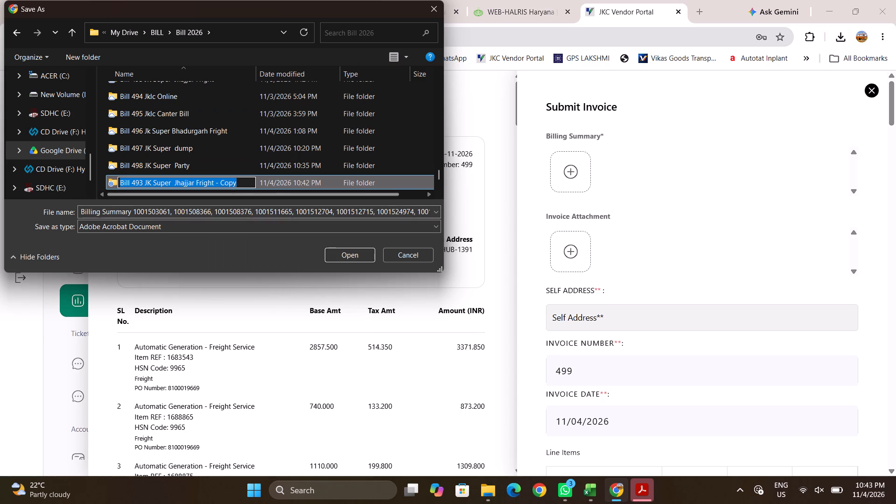
{"action": "left_click", "coordinate": [244, 181]}
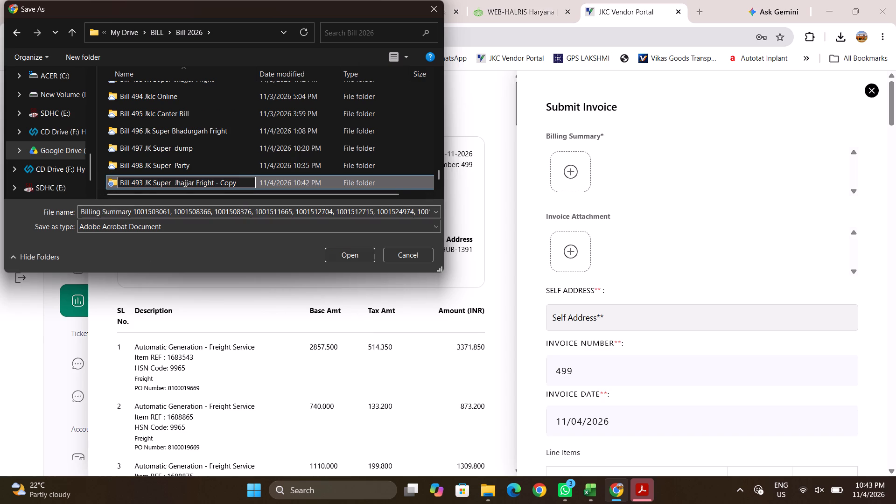
{"action": "key", "text": "BackSpace"}
{"action": "key", "text": "BackSpace"}
{"action": "key", "text": "BackSpace"}
{"action": "key", "text": "BackSpace"}
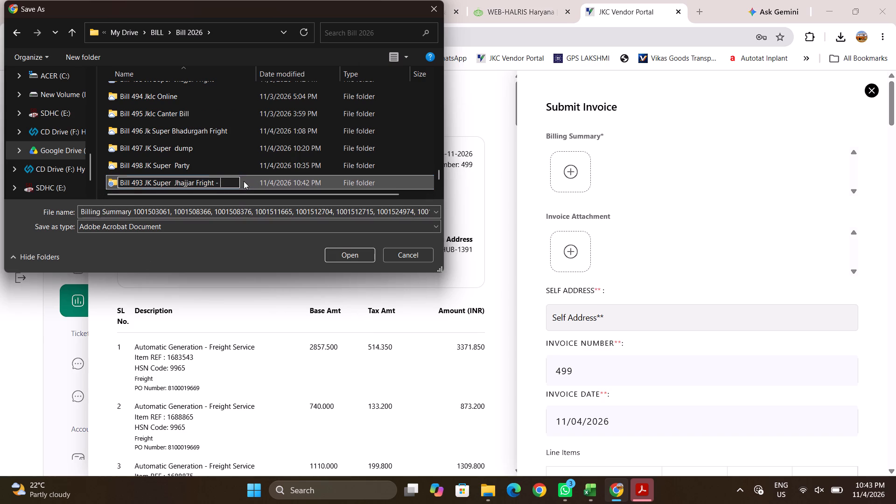
{"action": "key", "text": "BackSpace"}
{"action": "key", "text": "BackSpace"}
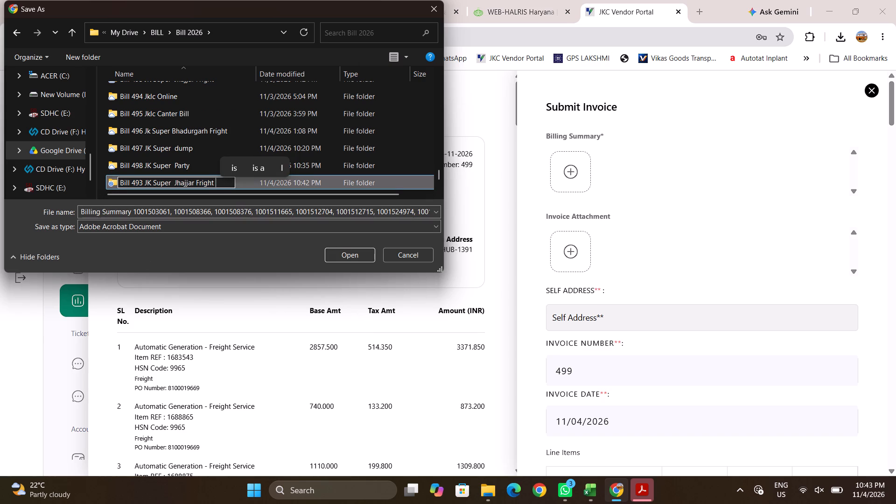
{"action": "left_click", "coordinate": [144, 181]}
{"action": "key", "text": "BackSpace"}
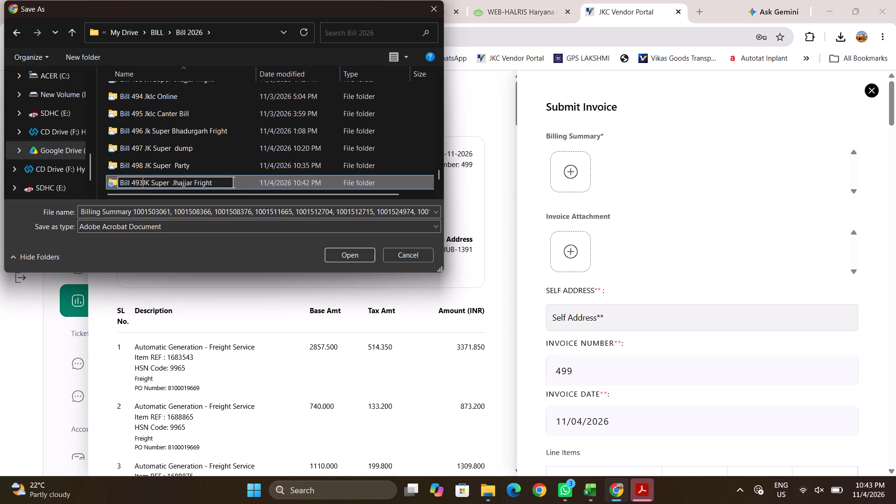
{"action": "key", "text": "BackSpace"}
{"action": "key", "text": "9"}
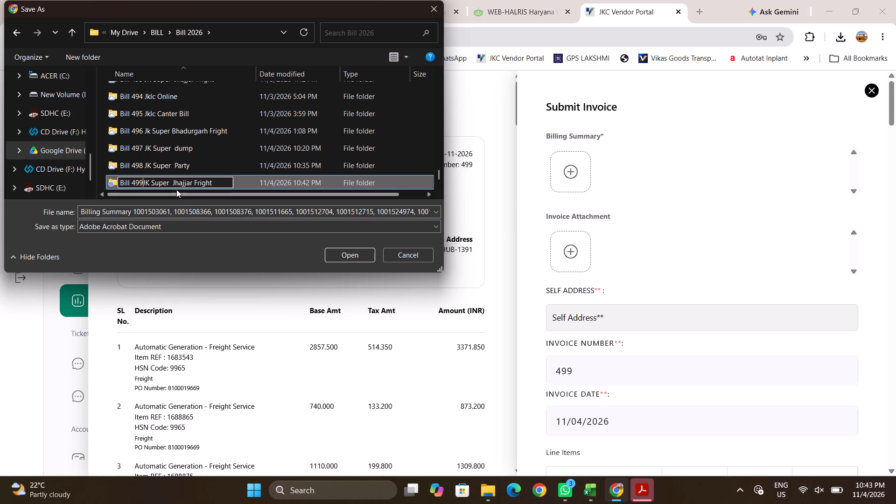
{"action": "key", "text": "space"}
{"action": "left_click", "coordinate": [248, 140]}
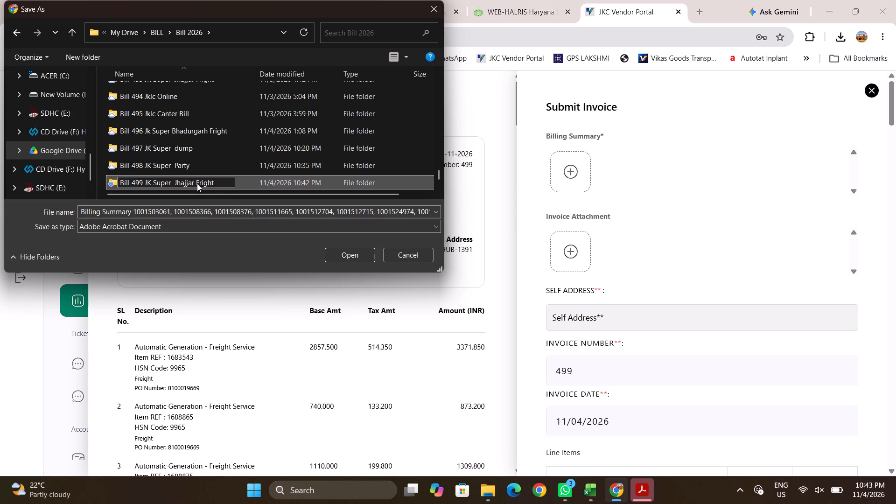
Delete the copied files Bill 493 s and Bill 493 from inside the Bill 499 JK Super Jhajjar Fright folder.
{"action": "double_click", "coordinate": [235, 184]}
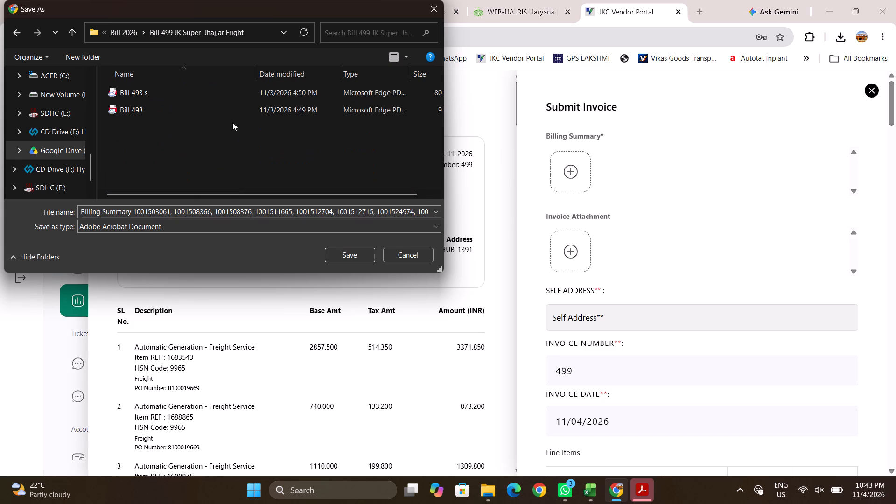
{"action": "left_click", "coordinate": [234, 91]}
{"action": "key", "text": "Delete"}
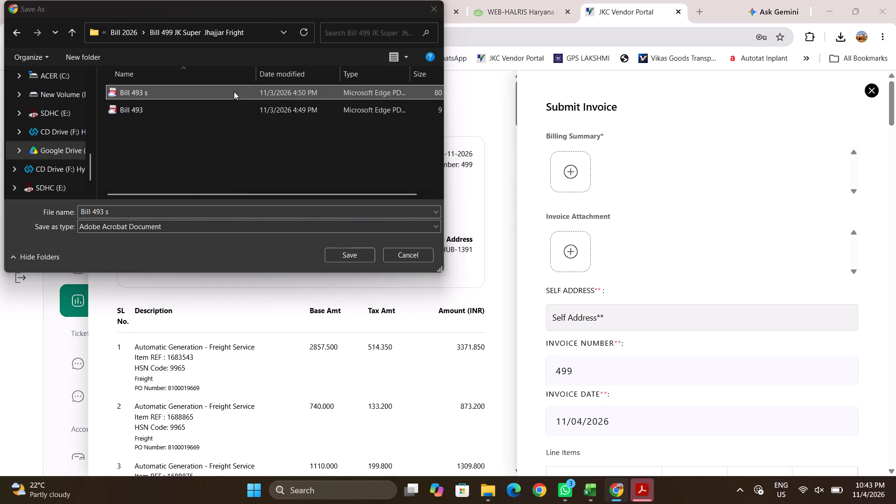
{"action": "left_click", "coordinate": [224, 89]}
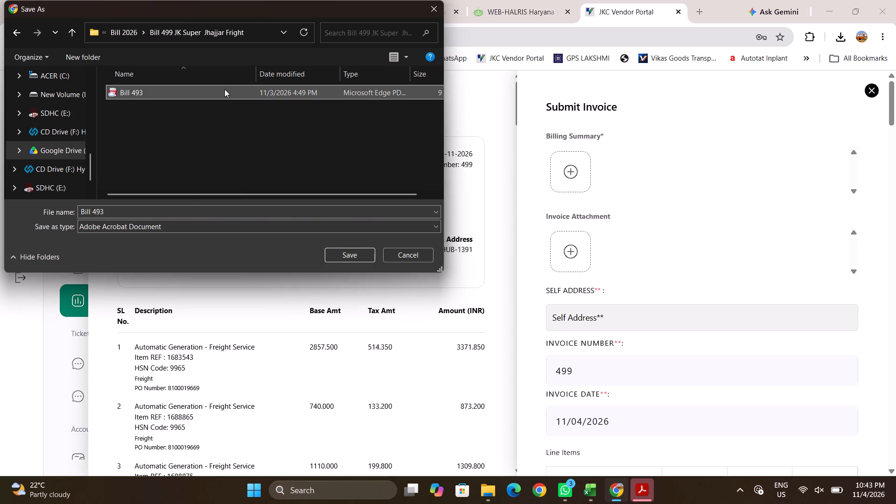
{"action": "key", "text": "Delete"}
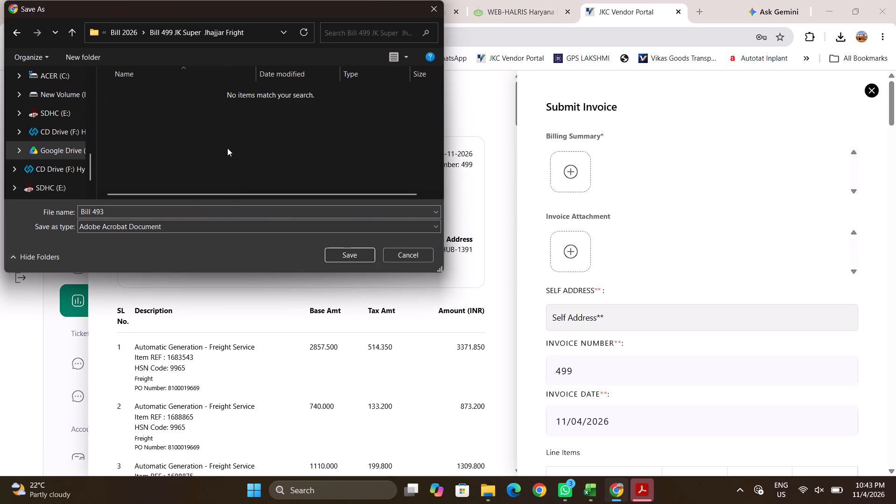
Save the billing summary PDF as Bill 499 in the Bill 499 JK Super Jhajjar Fright folder.
{"action": "left_click", "coordinate": [153, 211]}
{"action": "left_click", "coordinate": [153, 211]}
{"action": "key", "text": "Delete"}
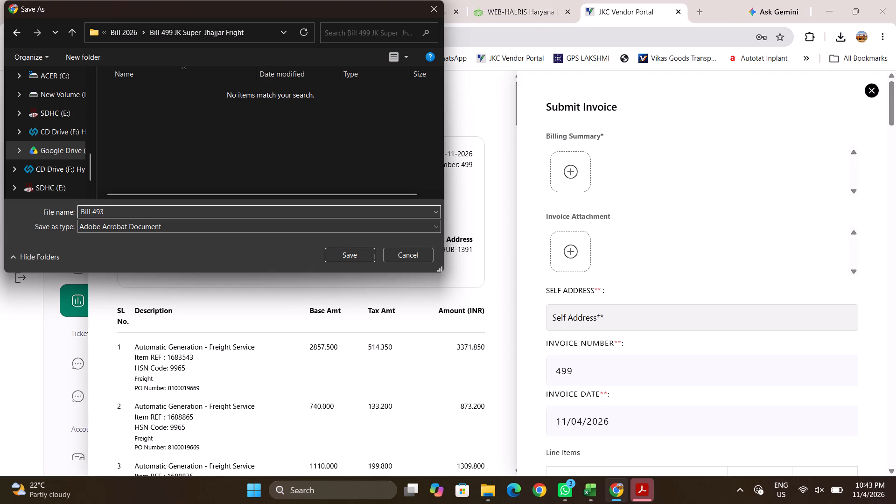
{"action": "key", "text": "BackSpace"}
{"action": "key", "text": "9"}
{"action": "left_click", "coordinate": [347, 251]}
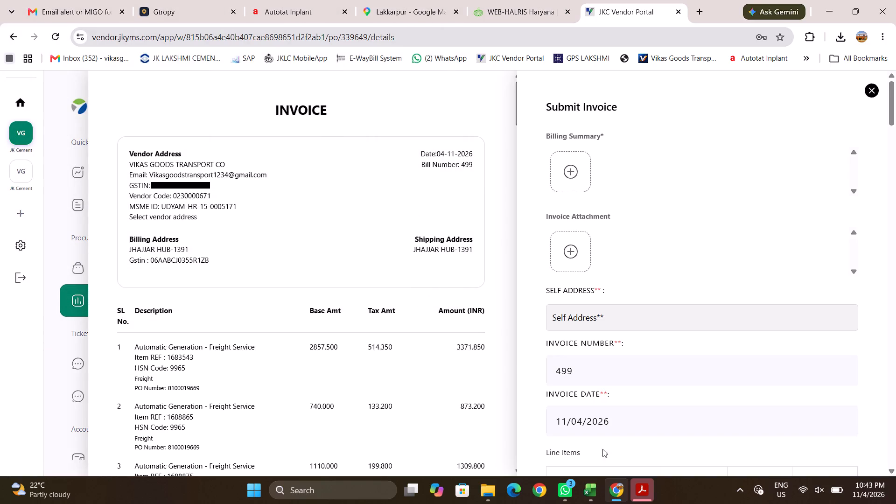
Switch to File Explorer and open the Bill 499 PDF from the Bill 499 JK Super Jhajjar Fright folder with Adobe Acrobat.
{"action": "left_click", "coordinate": [496, 486]}
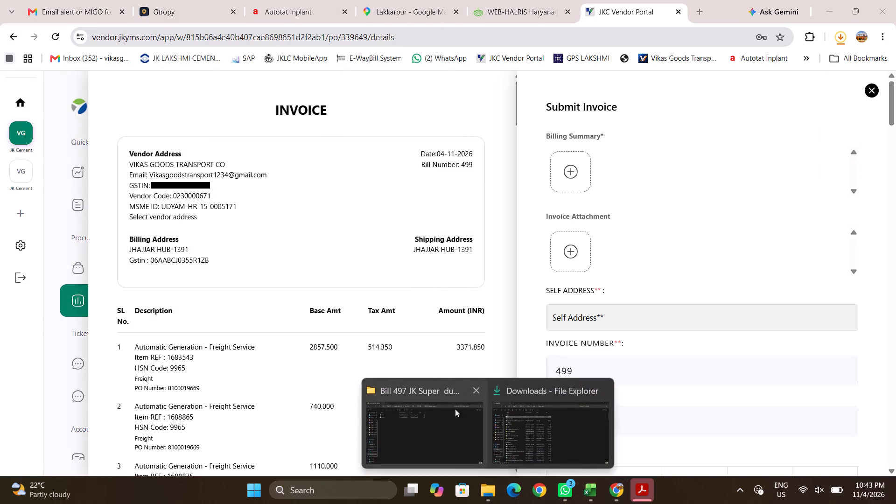
{"action": "left_click", "coordinate": [446, 416]}
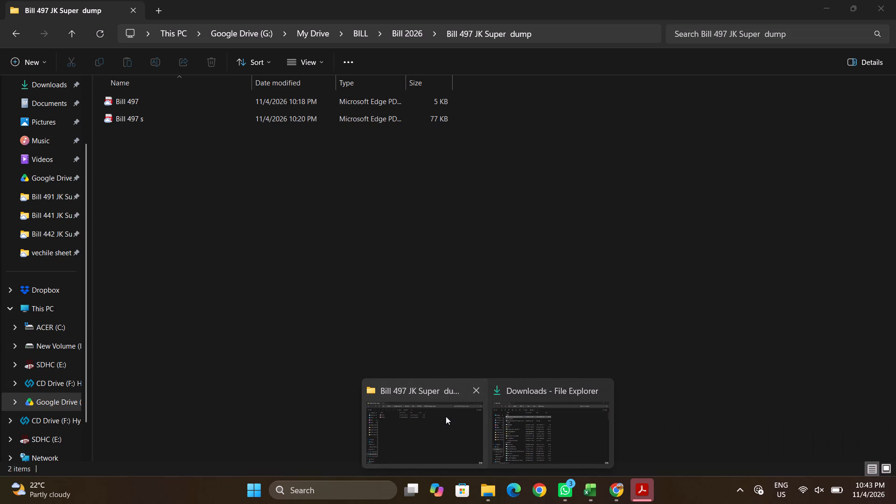
{"action": "left_click", "coordinate": [6, 25]}
{"action": "left_click", "coordinate": [10, 30]}
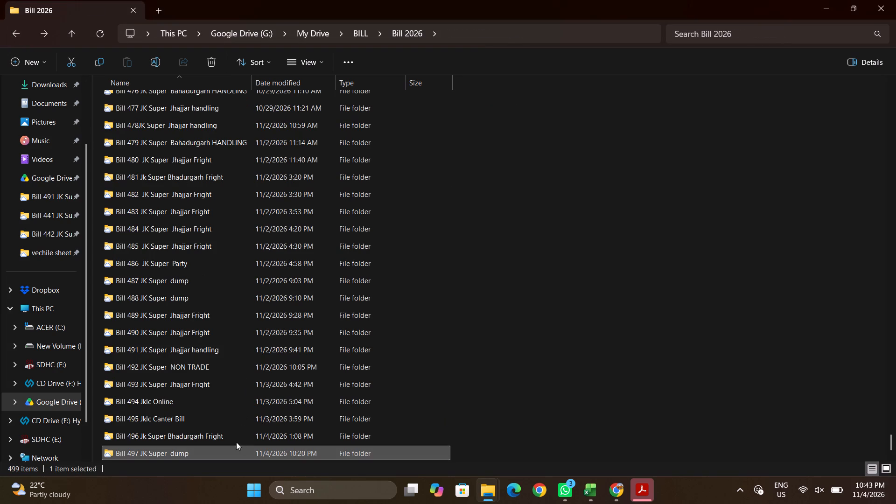
{"action": "scroll", "coordinate": [215, 445], "scroll_direction": "down", "scroll_amount": 3}
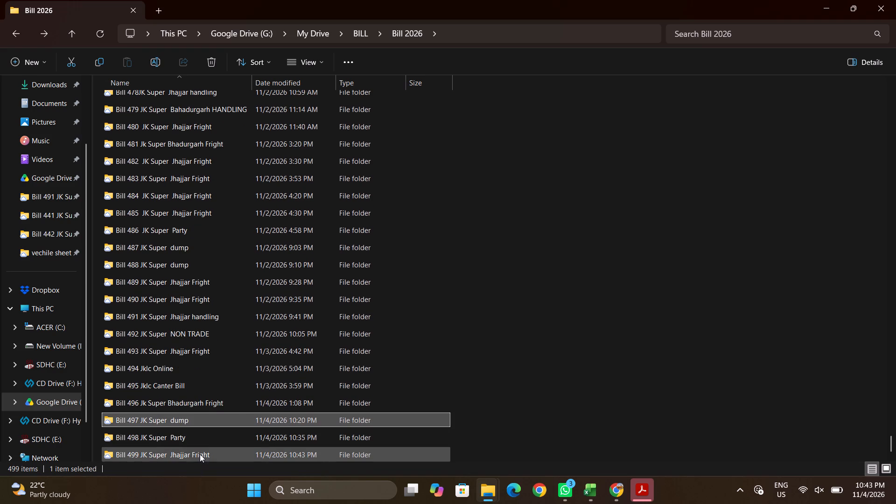
{"action": "double_click", "coordinate": [200, 454]}
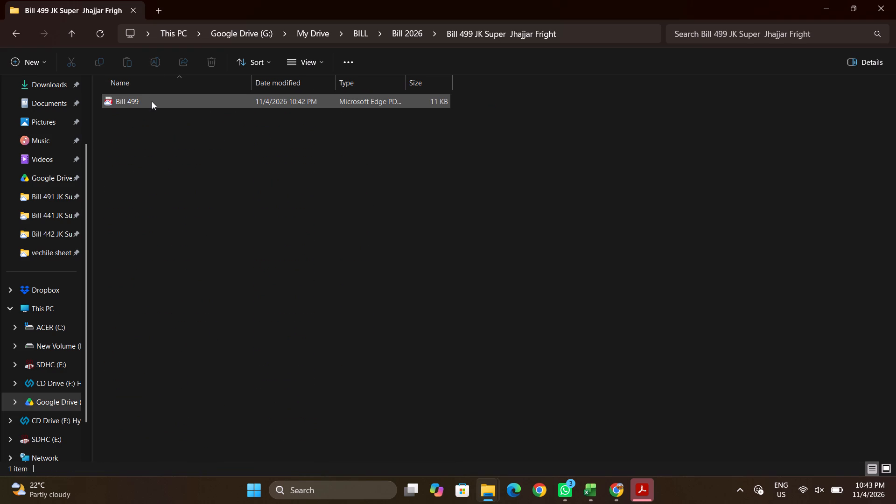
{"action": "right_click", "coordinate": [152, 101]}
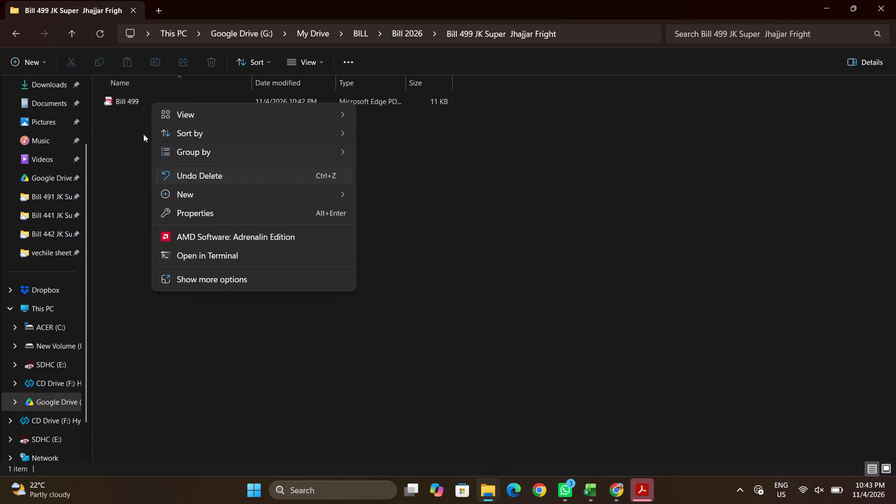
{"action": "right_click", "coordinate": [126, 102]}
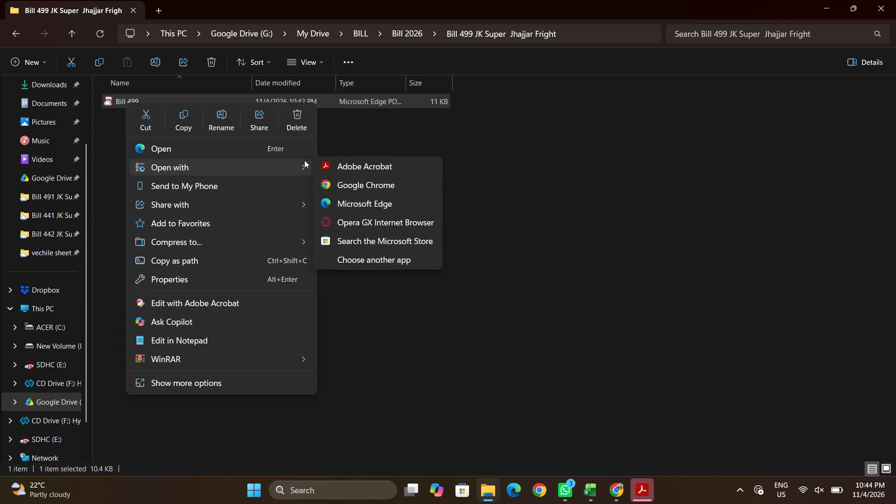
{"action": "left_click", "coordinate": [330, 169]}
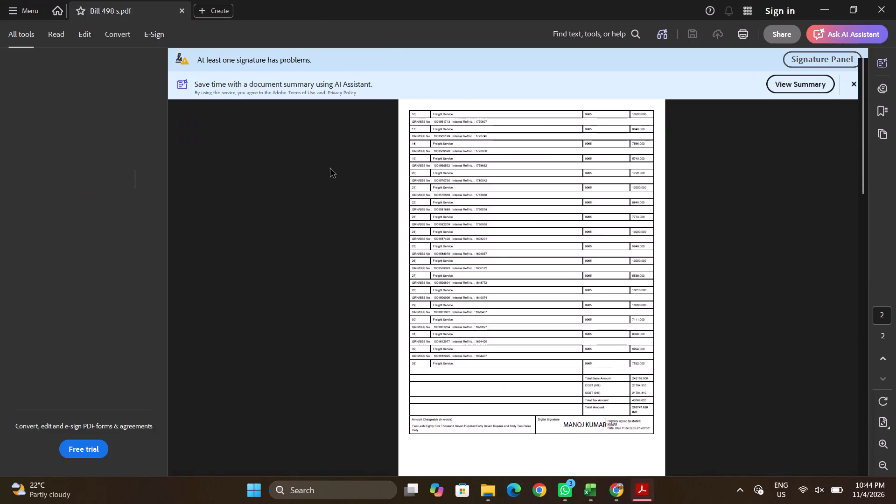
Digitally sign Bill 499 in the Digital Signature box on its last page, using the PantaSign-issued digital ID.
{"action": "scroll", "coordinate": [476, 196], "scroll_direction": "down", "scroll_amount": 12}
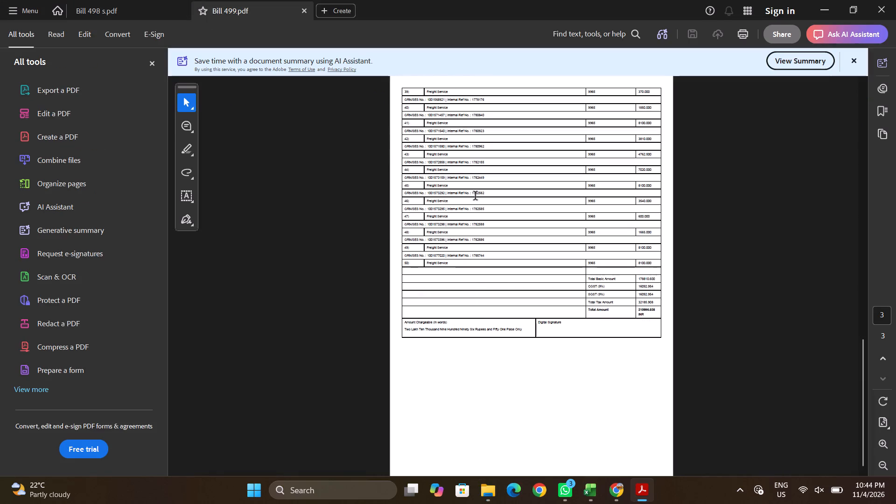
{"action": "left_click", "coordinate": [37, 390]}
{"action": "scroll", "coordinate": [85, 295], "scroll_direction": "down", "scroll_amount": 7}
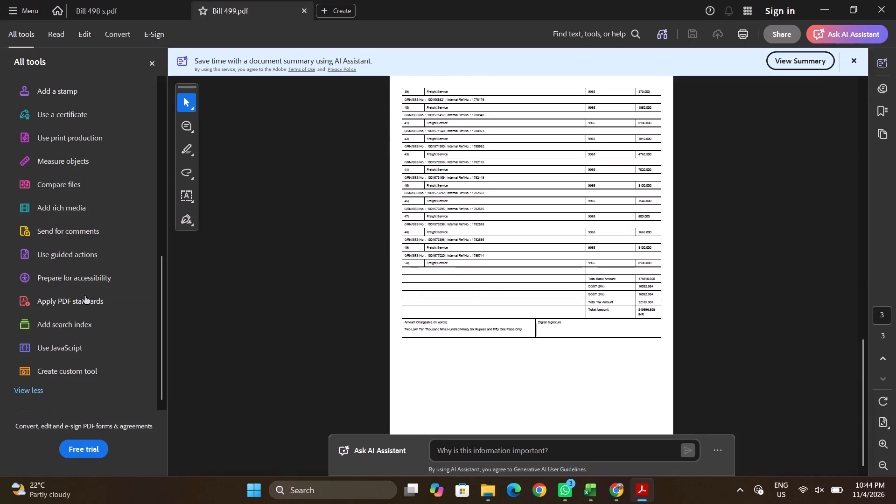
{"action": "left_click", "coordinate": [71, 114]}
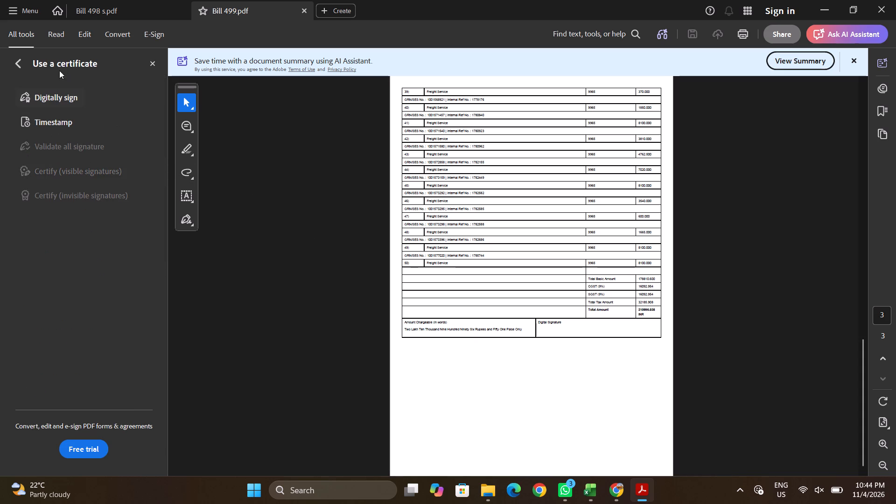
{"action": "left_click", "coordinate": [56, 102]}
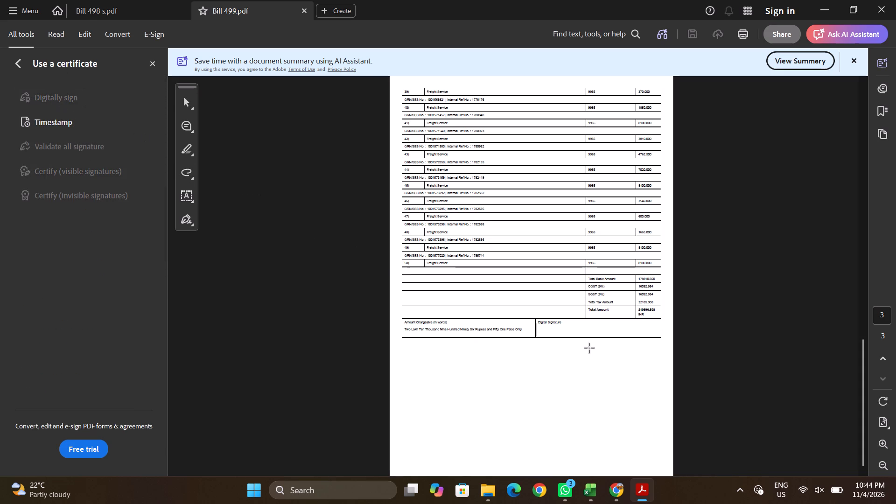
{"action": "left_click_drag", "start_coordinate": [568, 320], "coordinate": [642, 333]}
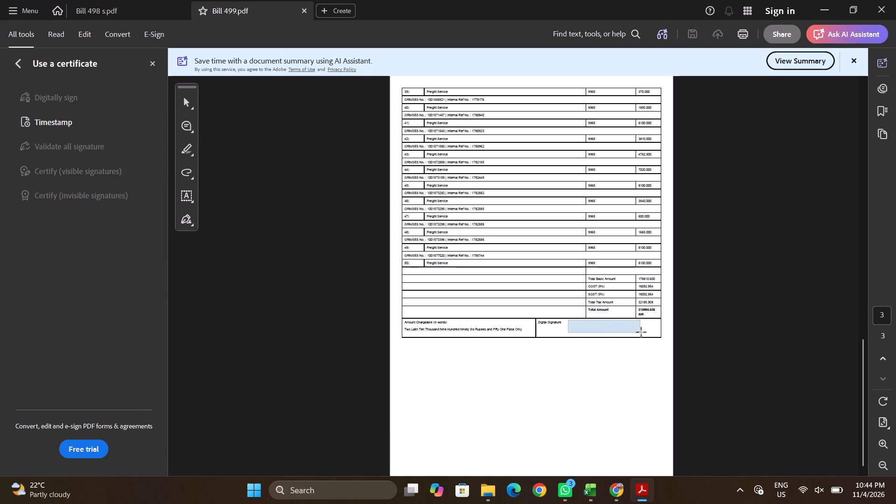
{"action": "left_click_drag", "start_coordinate": [642, 333], "coordinate": [656, 337]}
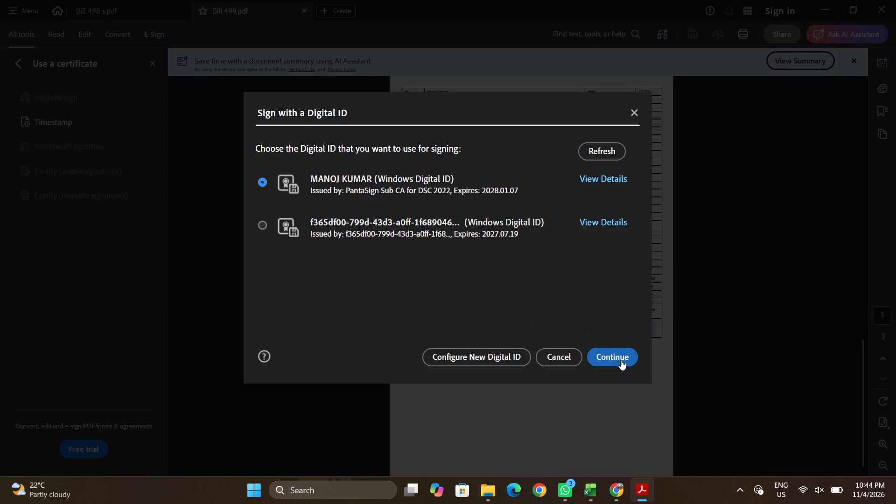
{"action": "left_click", "coordinate": [621, 360]}
{"action": "left_click", "coordinate": [611, 344]}
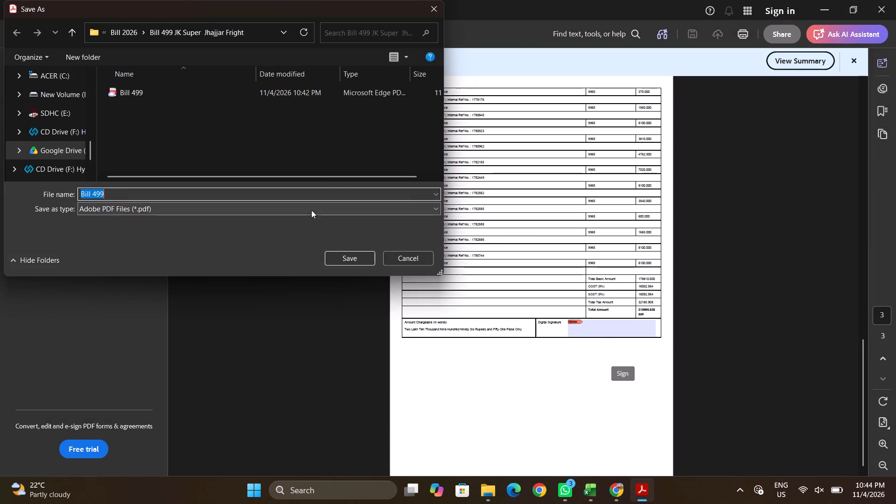
Save the signed PDF as Bill 499 s in the Bill 499 JK Super Jhajjar Fright folder.
{"action": "left_click", "coordinate": [301, 193]}
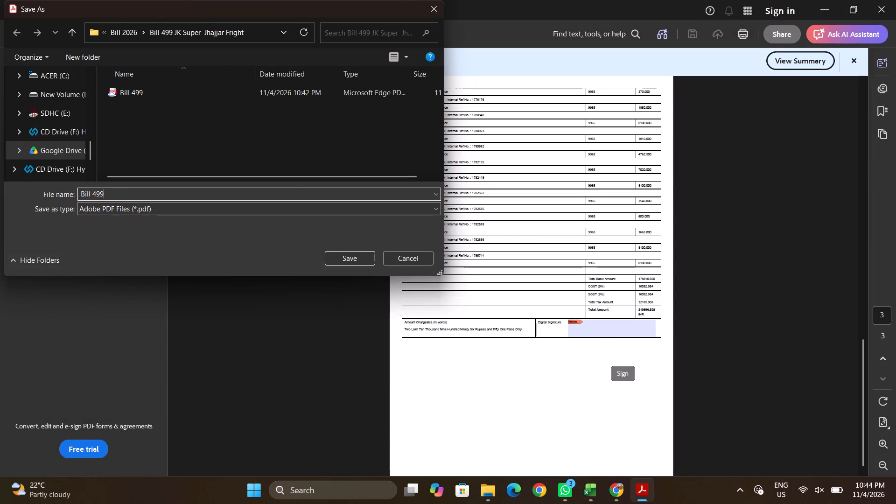
{"action": "key", "text": "space"}
{"action": "key", "text": "s"}
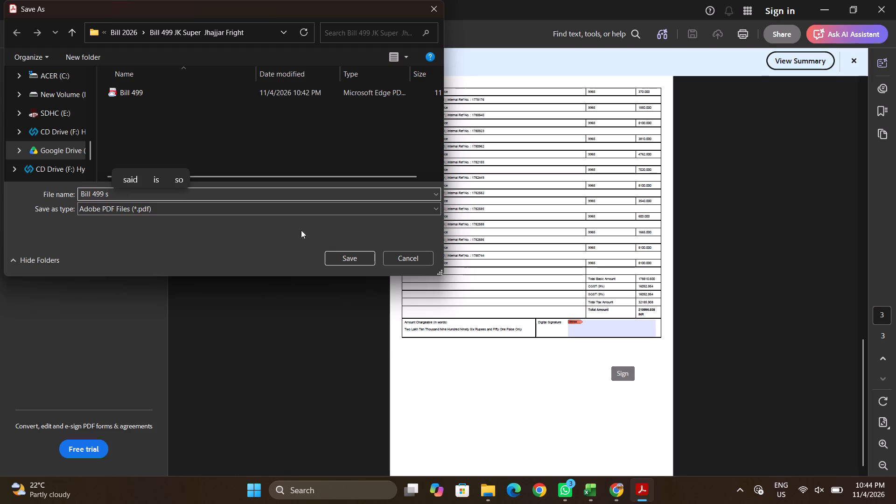
{"action": "left_click", "coordinate": [337, 256]}
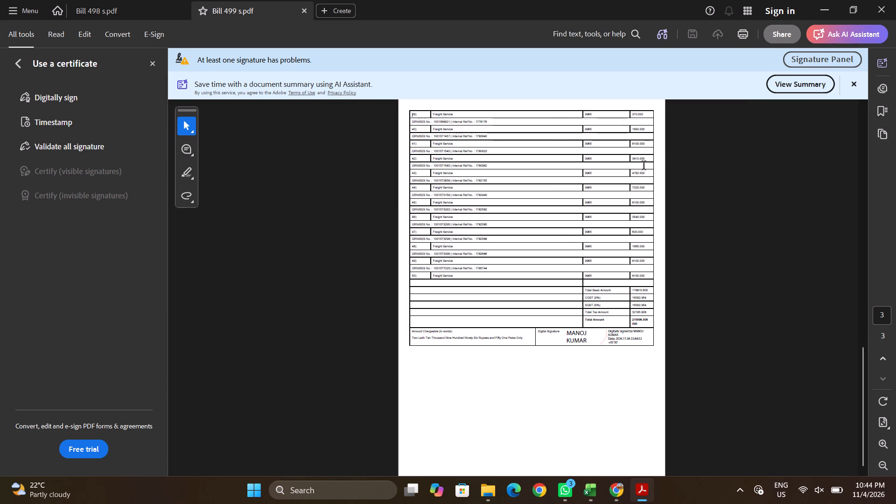
Switch to the JKC Vendor Portal in Chrome and attach Bill 499 s from the Bill 499 JK Super Jhajjar Fright folder as the Billing Summary.
{"action": "left_click", "coordinate": [609, 487]}
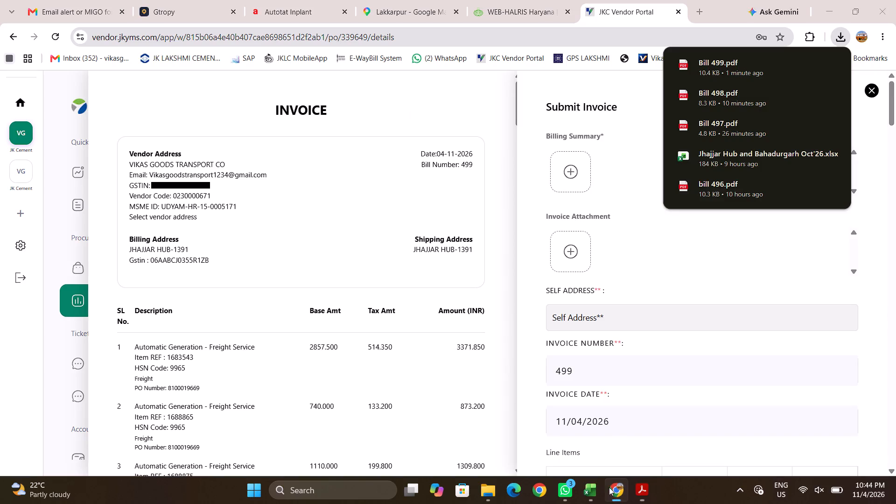
{"action": "left_click", "coordinate": [574, 176]}
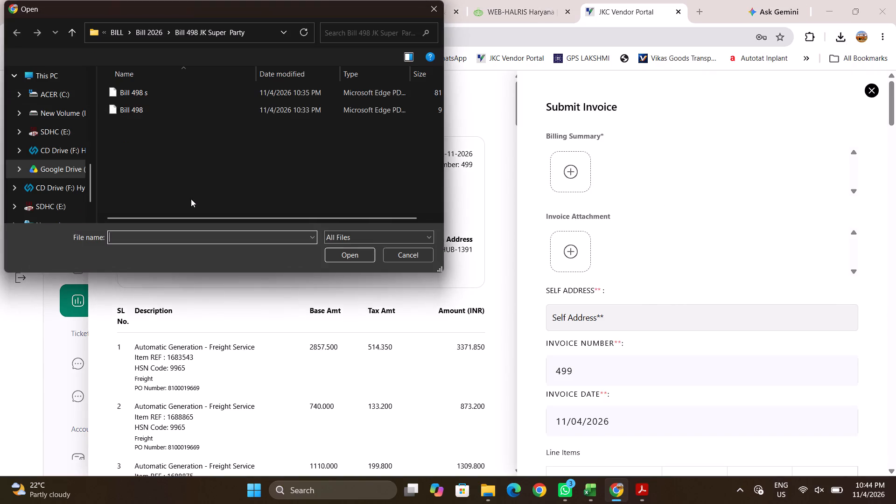
{"action": "left_click", "coordinate": [141, 97]}
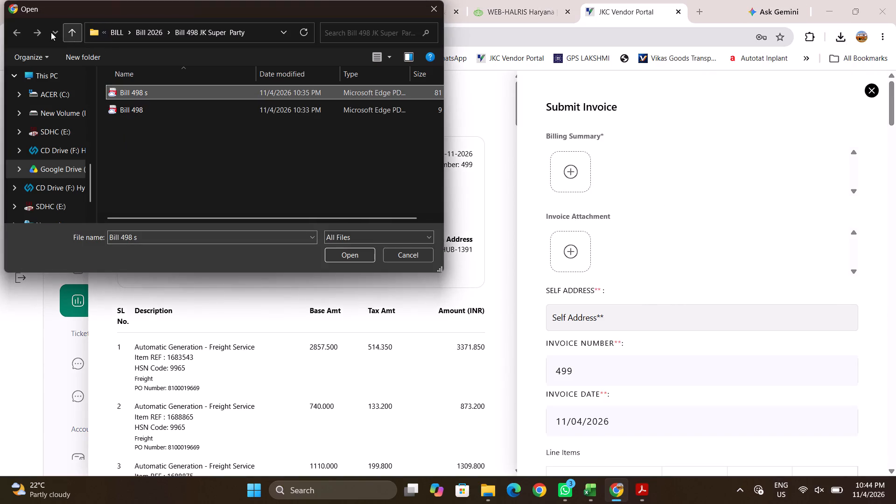
{"action": "left_click", "coordinate": [14, 31]}
{"action": "left_click_drag", "start_coordinate": [14, 31], "coordinate": [72, 32]}
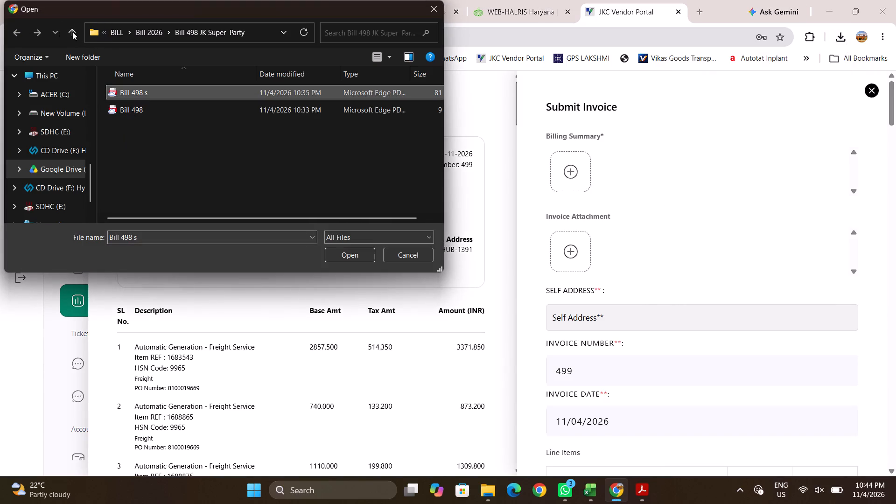
{"action": "left_click_drag", "start_coordinate": [72, 32], "coordinate": [73, 32]}
{"action": "left_click", "coordinate": [73, 32]}
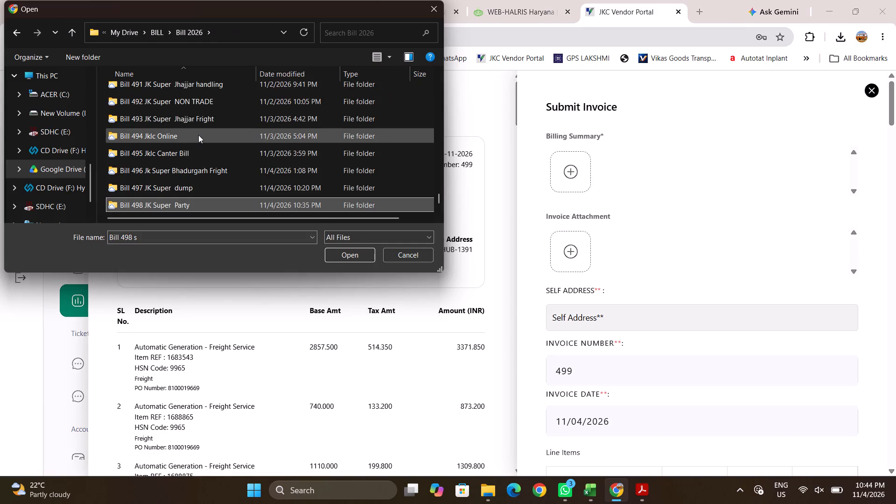
{"action": "scroll", "coordinate": [198, 135], "scroll_direction": "down", "scroll_amount": 3}
{"action": "double_click", "coordinate": [215, 211]}
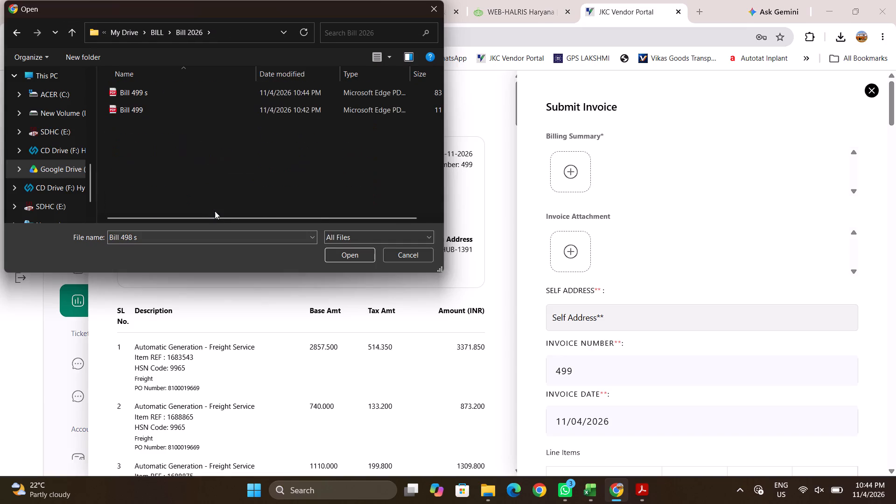
{"action": "left_click", "coordinate": [155, 92]}
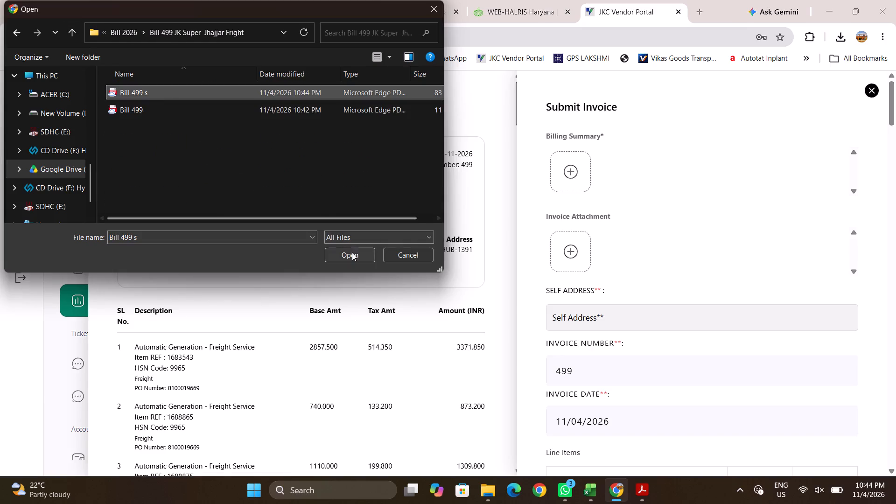
{"action": "left_click", "coordinate": [352, 252]}
Attach the signed Bill 499 s PDF as the Invoice Attachment as well.
{"action": "left_click", "coordinate": [578, 248]}
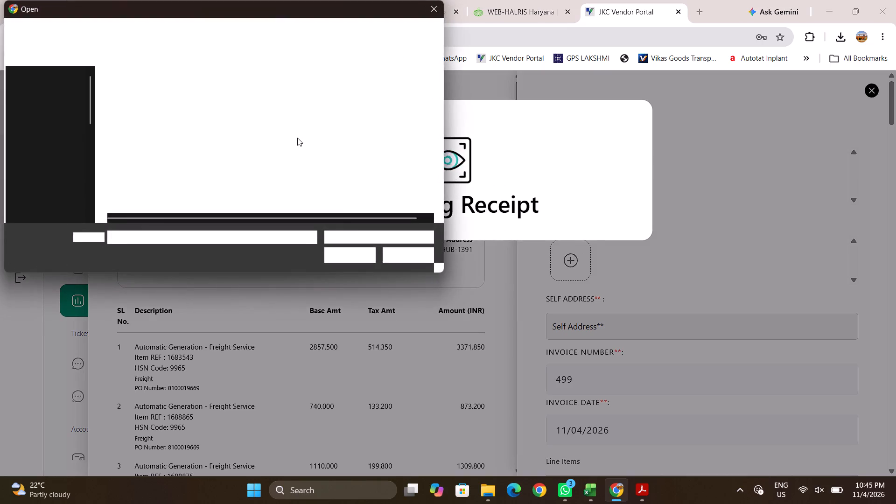
{"action": "left_click", "coordinate": [182, 88]}
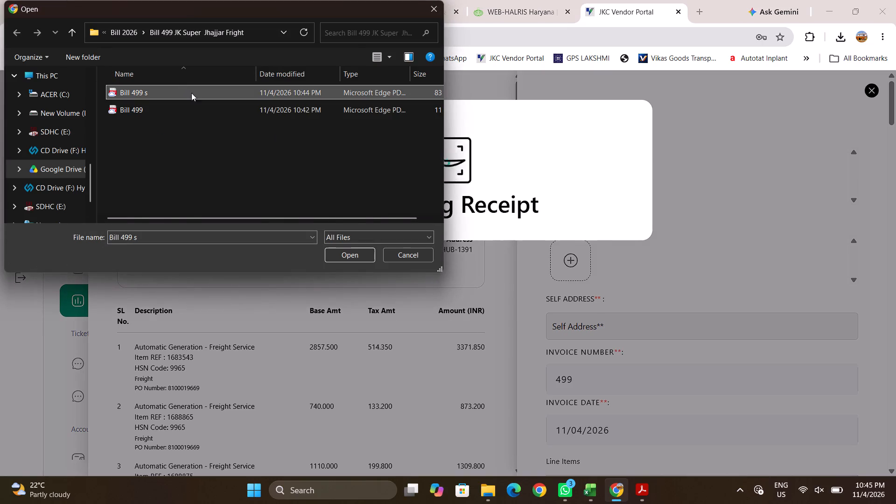
{"action": "left_click", "coordinate": [358, 254]}
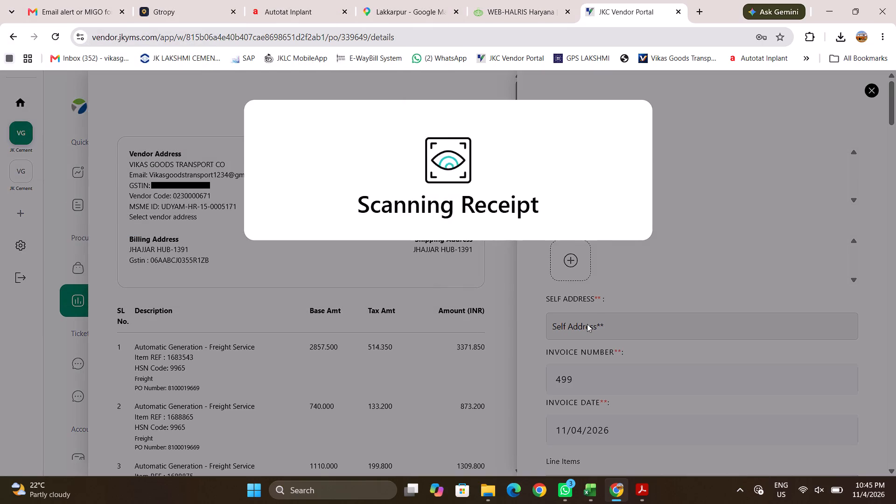
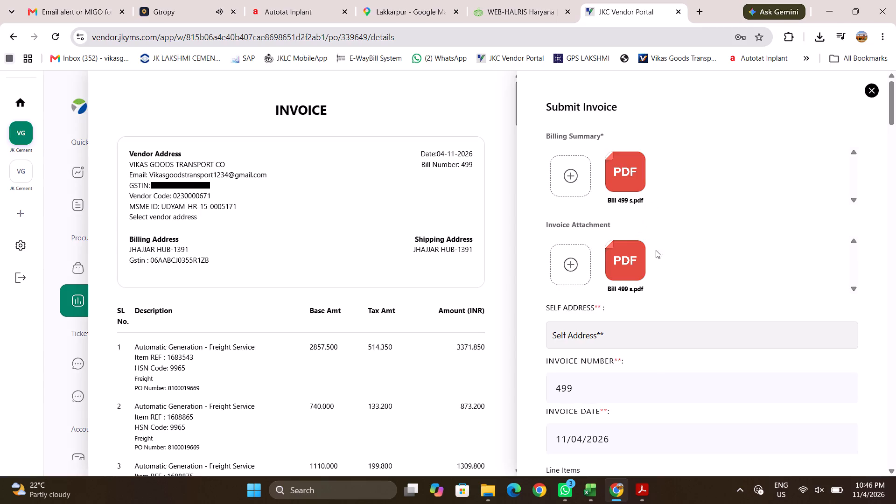
Choose the Narnaul Road entry as the Self Address and submit invoice 499.
{"action": "left_click", "coordinate": [644, 323]}
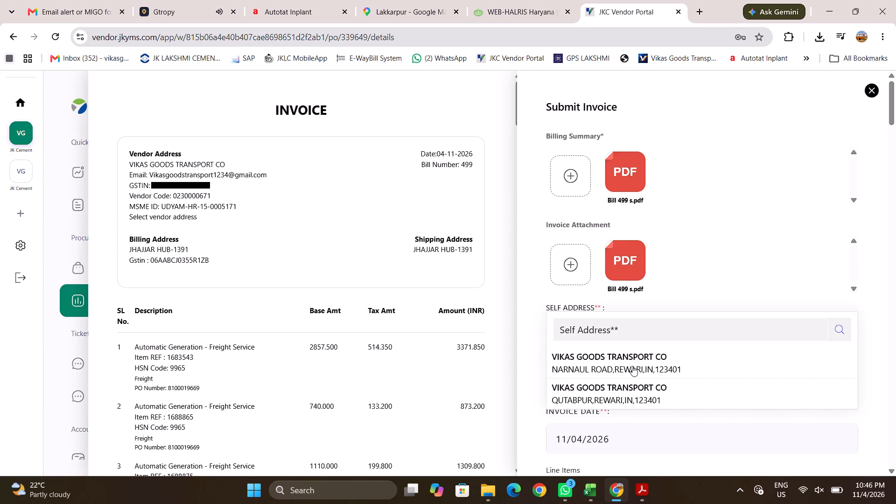
{"action": "left_click", "coordinate": [632, 366]}
{"action": "scroll", "coordinate": [655, 315], "scroll_direction": "down", "scroll_amount": 11}
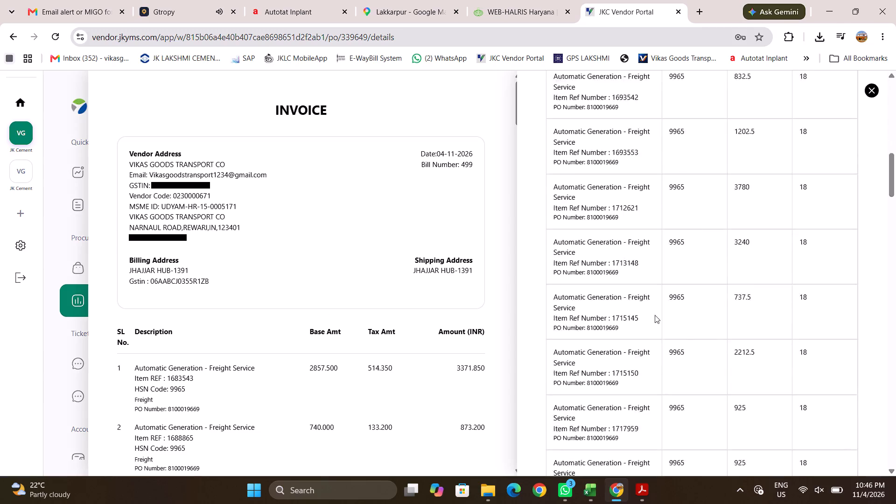
{"action": "scroll", "coordinate": [655, 315], "scroll_direction": "down", "scroll_amount": 13}
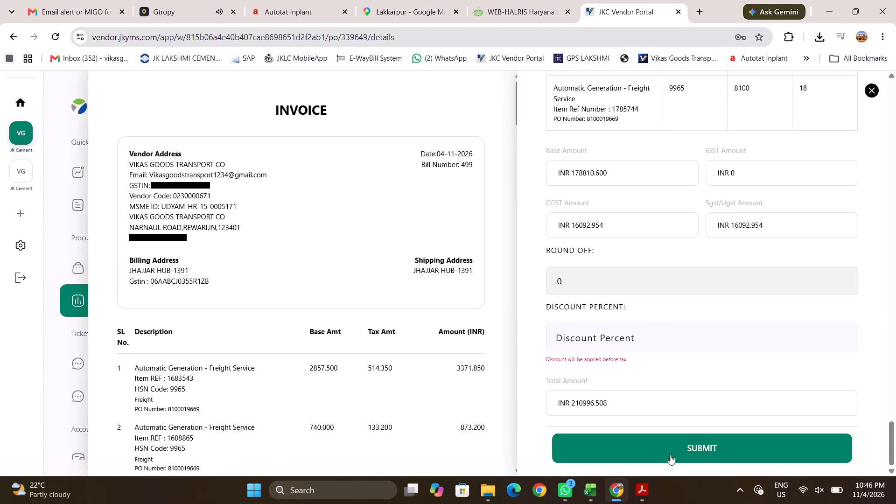
{"action": "left_click", "coordinate": [670, 455]}
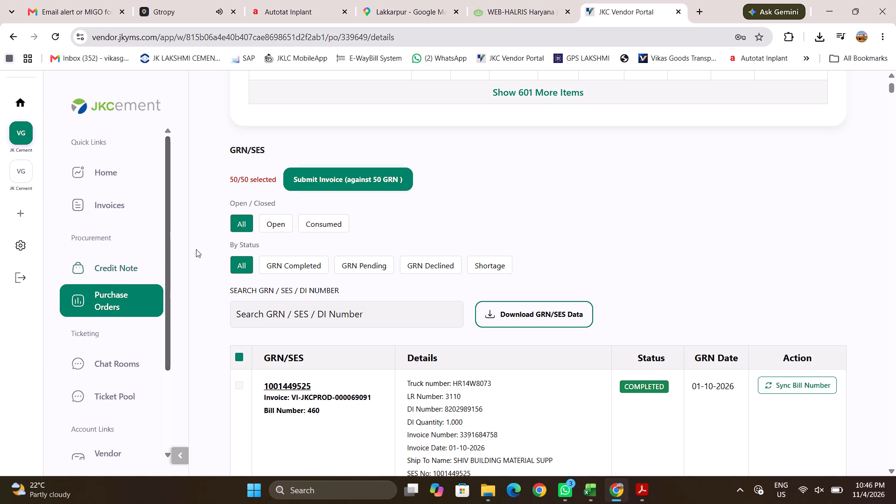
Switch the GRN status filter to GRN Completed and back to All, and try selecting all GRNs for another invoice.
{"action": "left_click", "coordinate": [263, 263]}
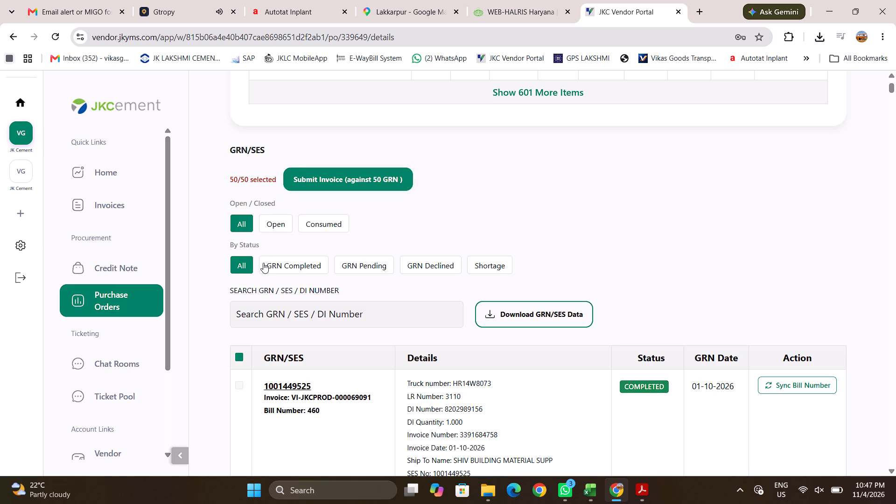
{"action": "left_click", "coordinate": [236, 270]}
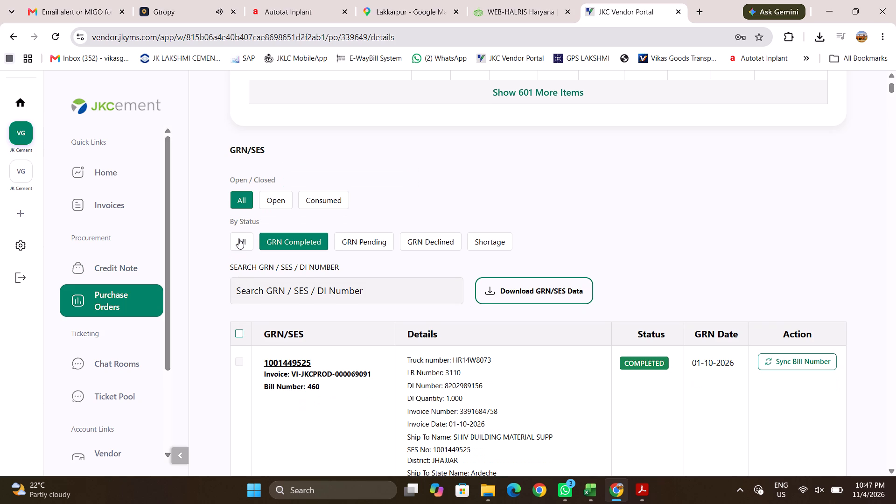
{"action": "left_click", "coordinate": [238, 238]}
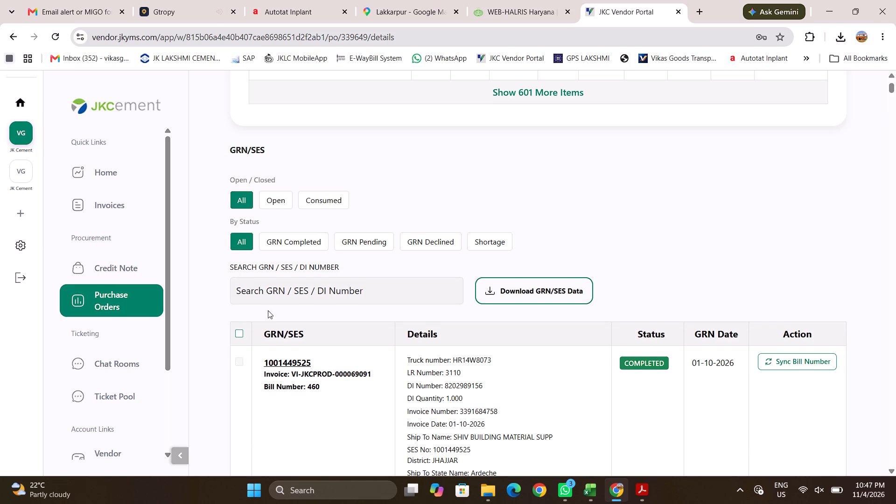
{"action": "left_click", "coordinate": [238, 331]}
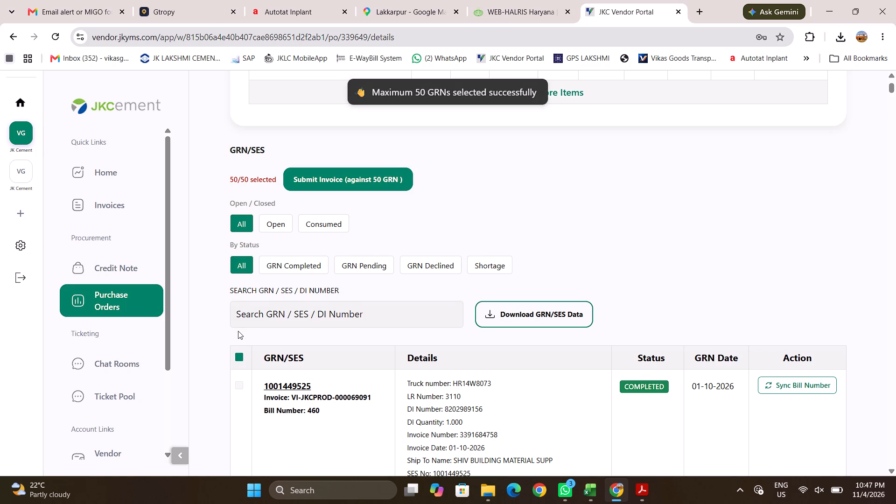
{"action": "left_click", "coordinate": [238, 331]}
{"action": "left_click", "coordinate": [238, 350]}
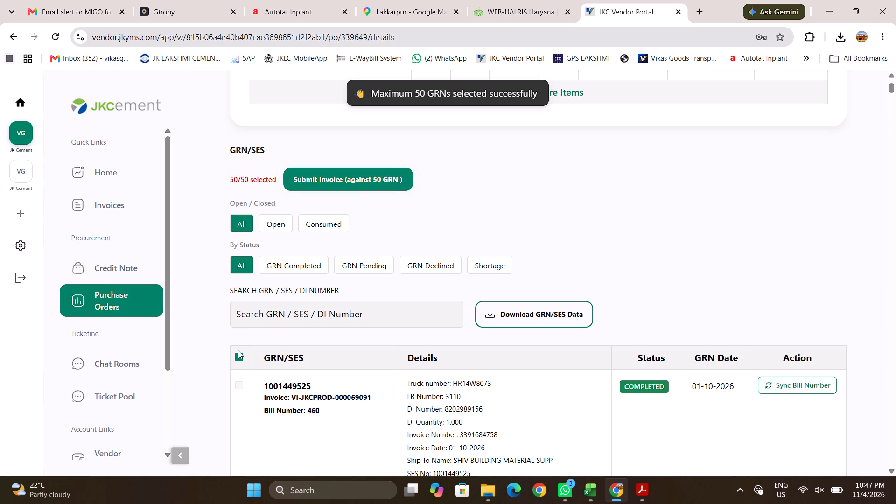
Return to the Purchase Orders list and set its date range to Last Month, 01 Oct 26 - 31 Oct 26.
{"action": "left_click", "coordinate": [98, 295]}
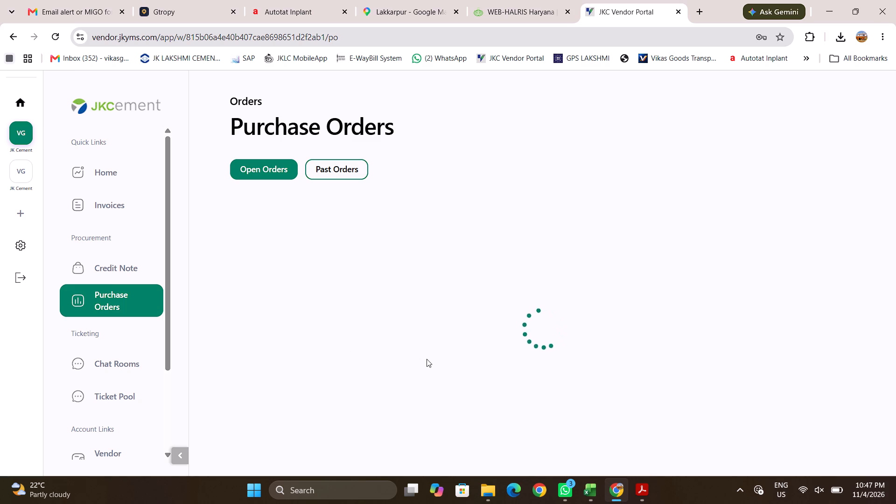
{"action": "scroll", "coordinate": [263, 346], "scroll_direction": "down", "scroll_amount": 2}
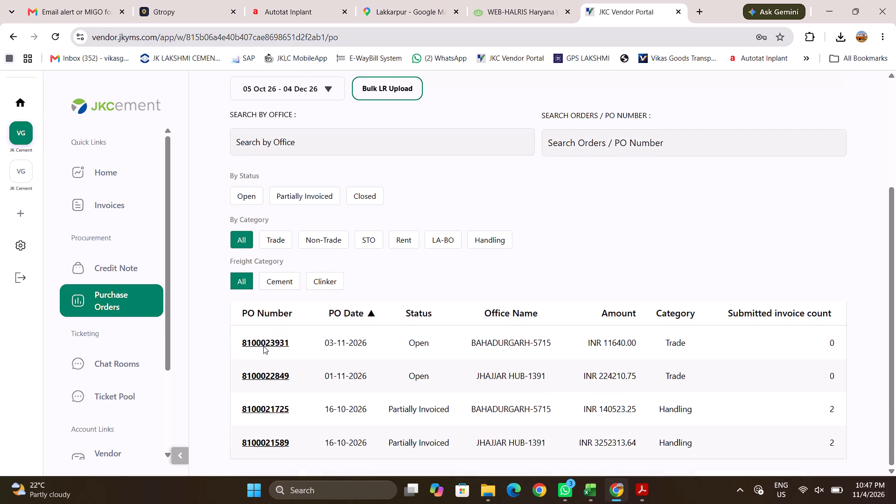
{"action": "scroll", "coordinate": [263, 346], "scroll_direction": "down", "scroll_amount": 1}
{"action": "scroll", "coordinate": [288, 284], "scroll_direction": "down", "scroll_amount": 2}
{"action": "left_click", "coordinate": [307, 95]}
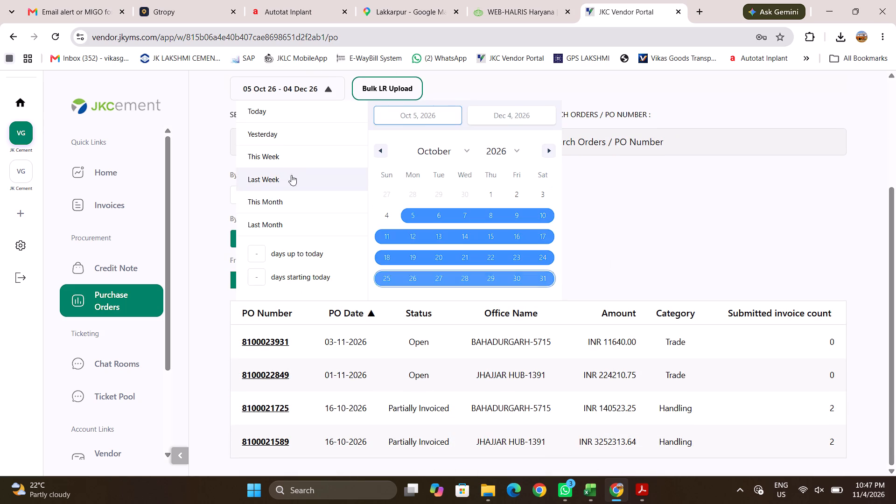
{"action": "left_click", "coordinate": [306, 224]}
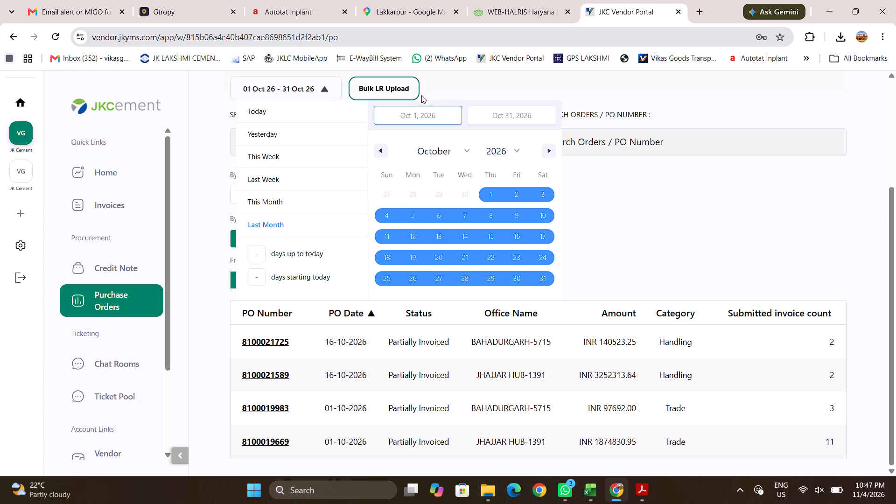
{"action": "left_click", "coordinate": [611, 216]}
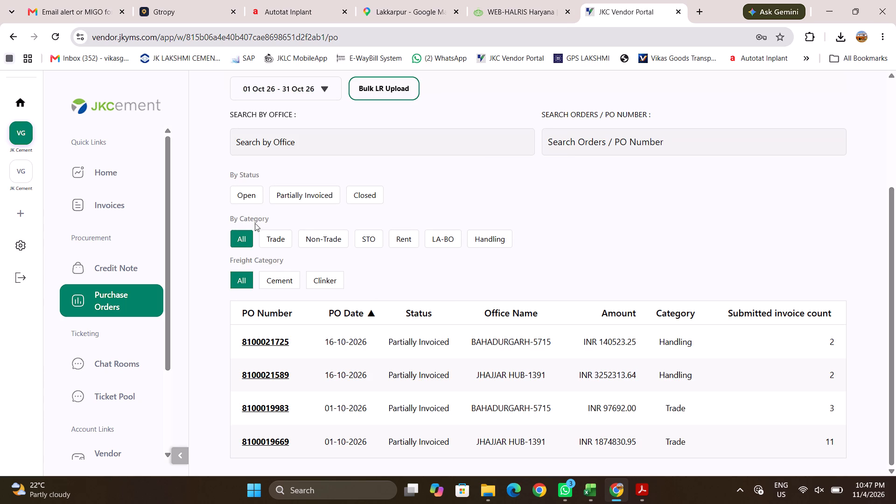
{"action": "scroll", "coordinate": [271, 270], "scroll_direction": "down", "scroll_amount": 3}
{"action": "left_click", "coordinate": [277, 441]}
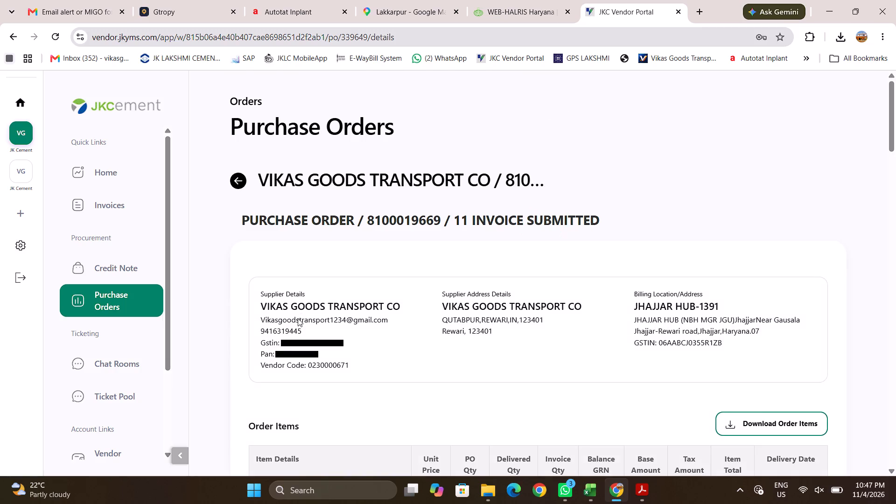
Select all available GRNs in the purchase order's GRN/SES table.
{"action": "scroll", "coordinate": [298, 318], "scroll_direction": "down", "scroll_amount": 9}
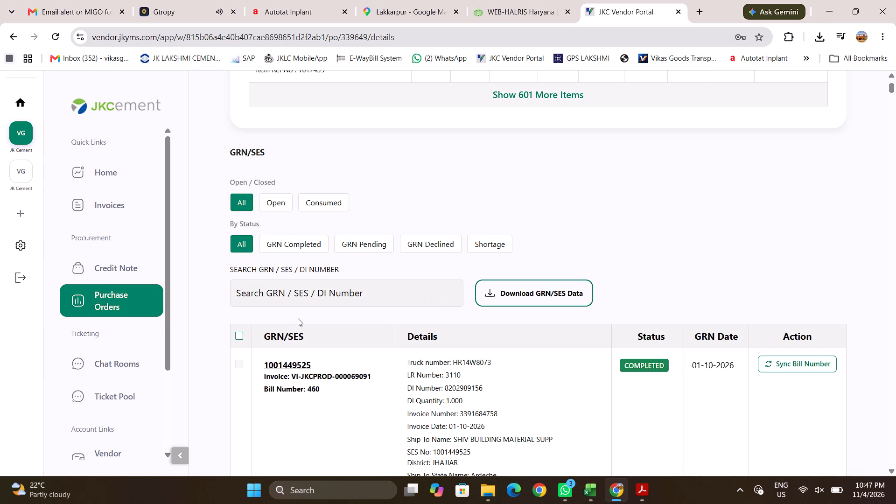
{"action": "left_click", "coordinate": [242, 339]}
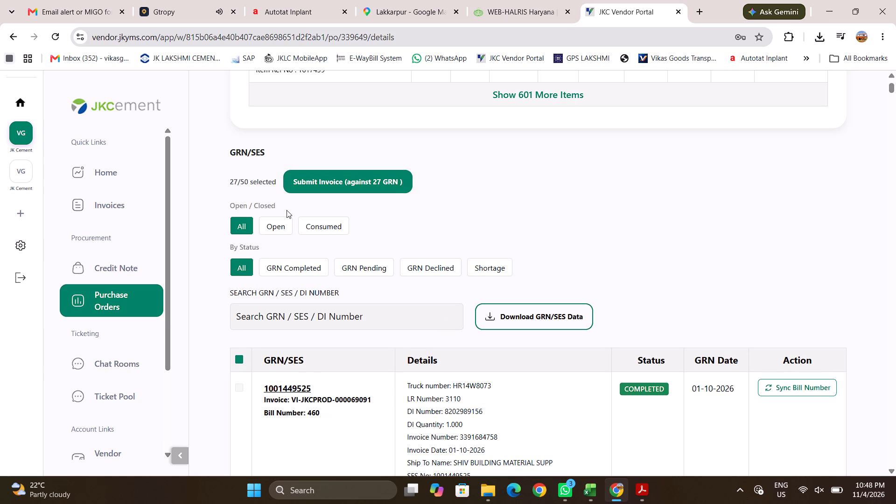
Filter the GRN/SES table to GRN Pending and scan the pending entries through to the end of the list.
{"action": "left_click", "coordinate": [360, 269]}
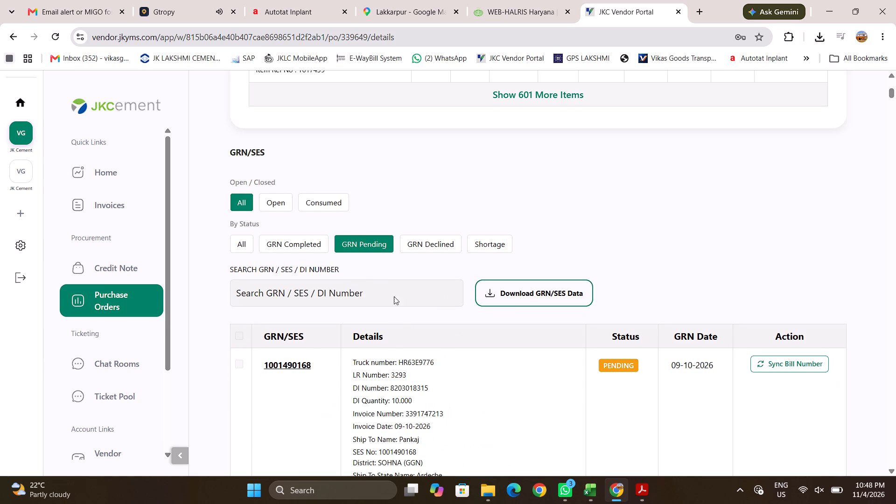
{"action": "scroll", "coordinate": [437, 349], "scroll_direction": "down", "scroll_amount": 10}
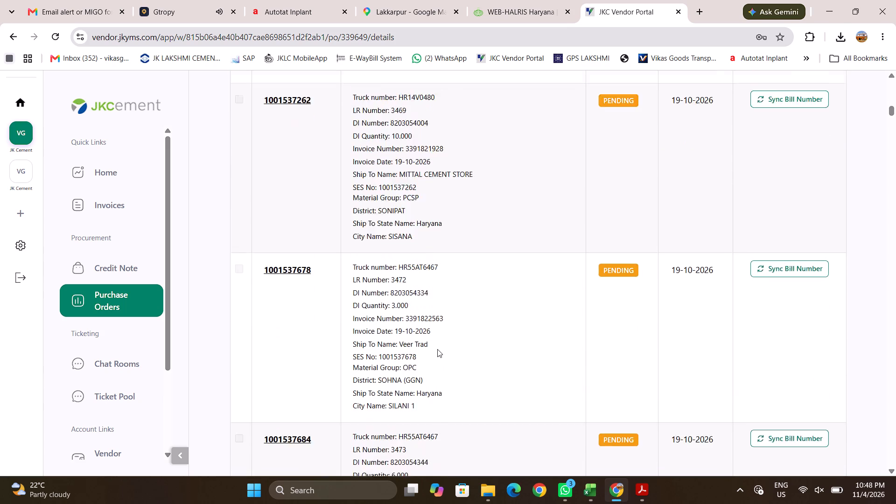
{"action": "scroll", "coordinate": [437, 349], "scroll_direction": "down", "scroll_amount": 16}
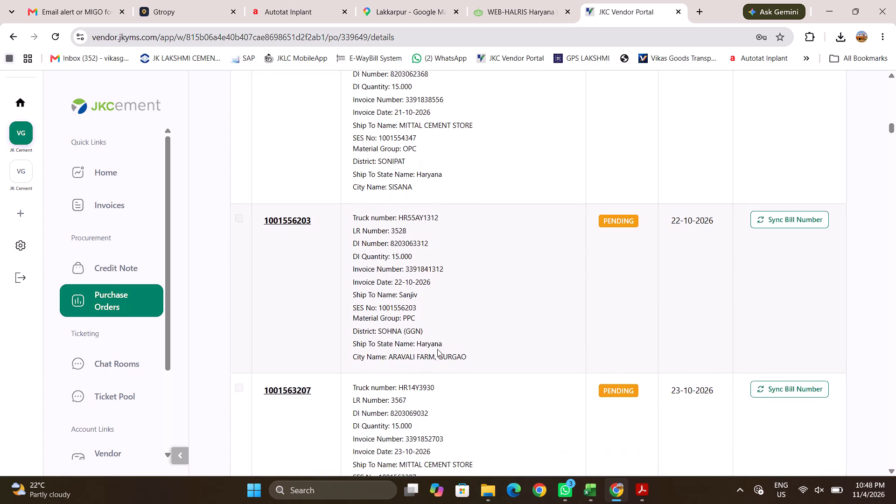
{"action": "scroll", "coordinate": [437, 349], "scroll_direction": "down", "scroll_amount": 11}
{"action": "scroll", "coordinate": [437, 349], "scroll_direction": "up", "scroll_amount": 5}
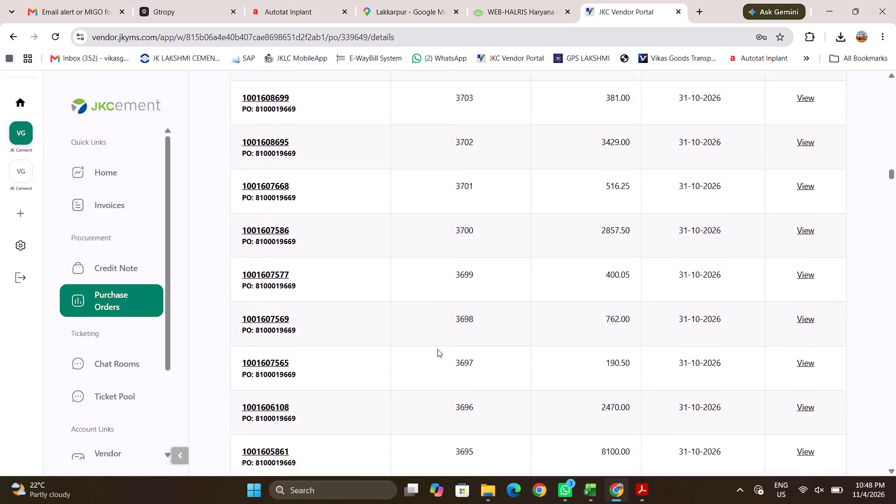
{"action": "scroll", "coordinate": [437, 349], "scroll_direction": "up", "scroll_amount": 7}
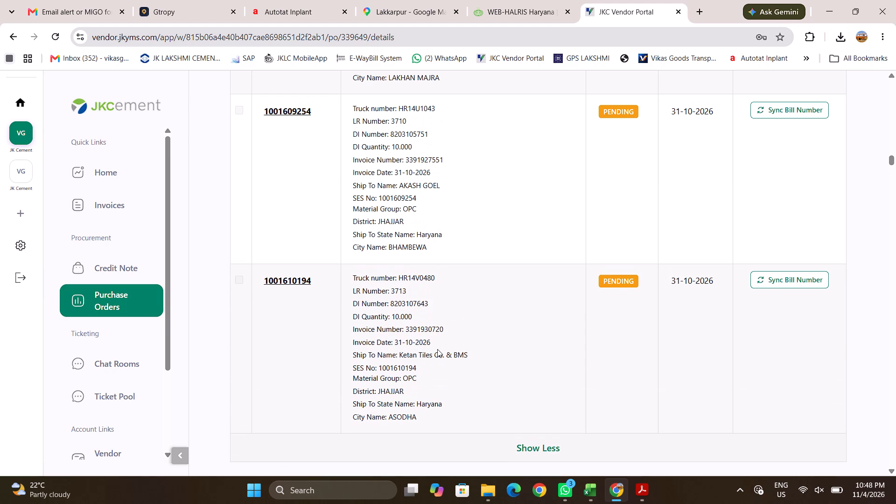
Examine the pending GRNs one by one from the latest date back to the earliest, checking truck, LR number, ship-to and date details.
{"action": "scroll", "coordinate": [437, 349], "scroll_direction": "up", "scroll_amount": 1}
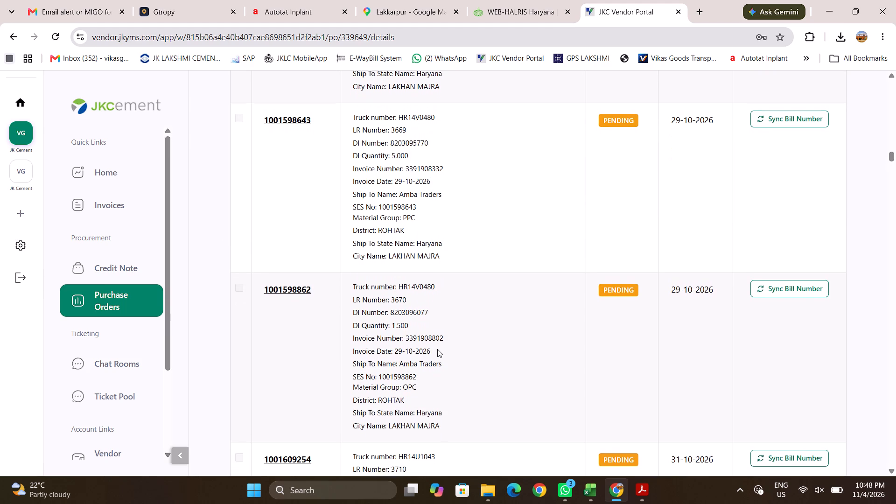
{"action": "scroll", "coordinate": [437, 349], "scroll_direction": "up", "scroll_amount": 2}
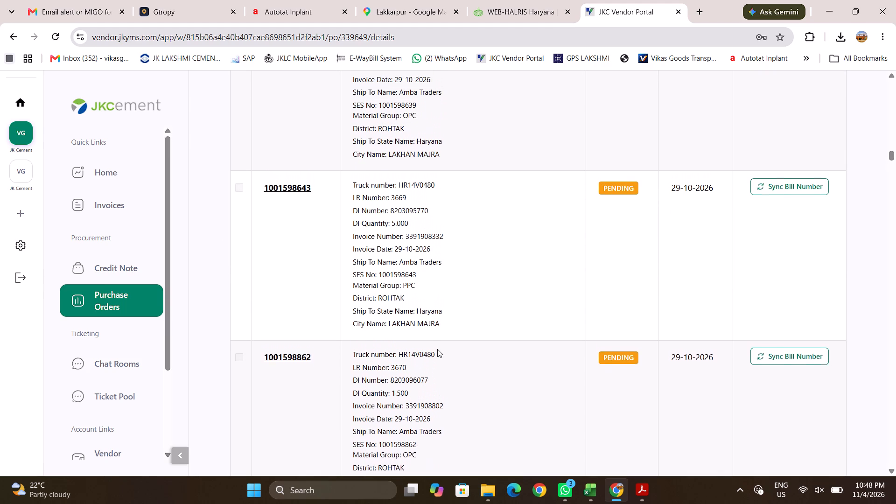
{"action": "scroll", "coordinate": [437, 349], "scroll_direction": "up", "scroll_amount": 6}
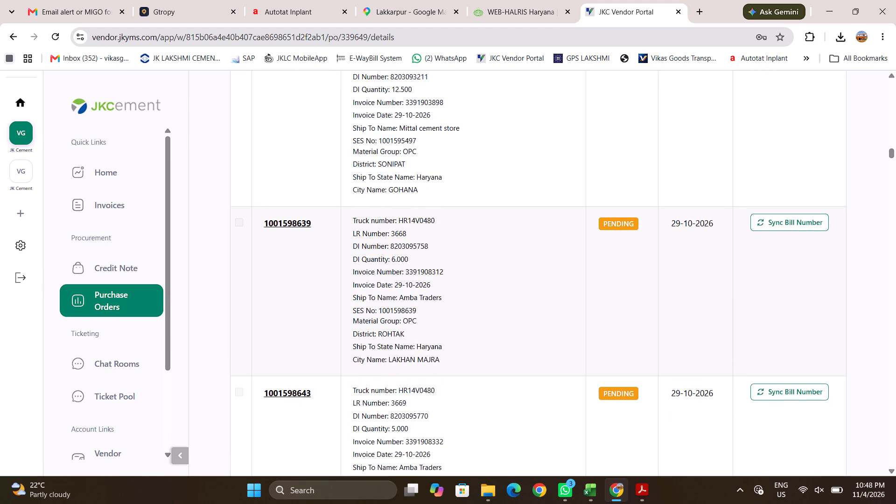
{"action": "scroll", "coordinate": [437, 349], "scroll_direction": "up", "scroll_amount": 2}
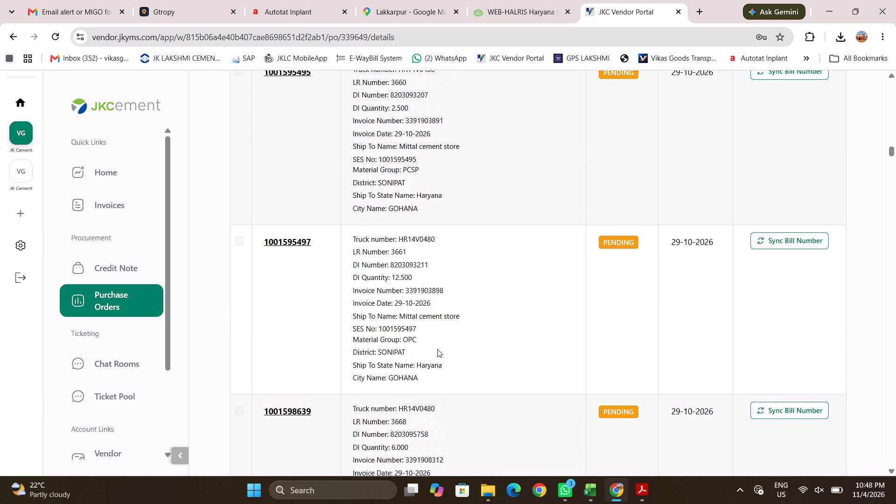
{"action": "scroll", "coordinate": [437, 349], "scroll_direction": "up", "scroll_amount": 2}
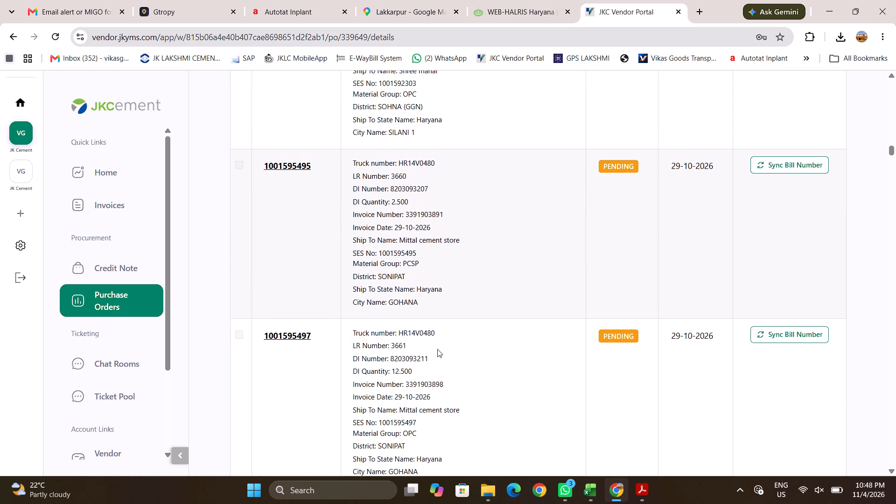
{"action": "scroll", "coordinate": [437, 349], "scroll_direction": "up", "scroll_amount": 2}
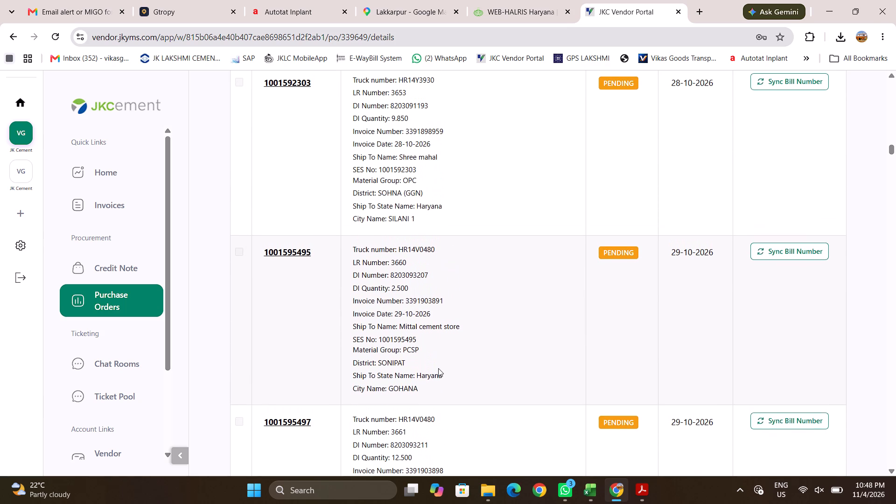
{"action": "scroll", "coordinate": [438, 368], "scroll_direction": "up", "scroll_amount": 2}
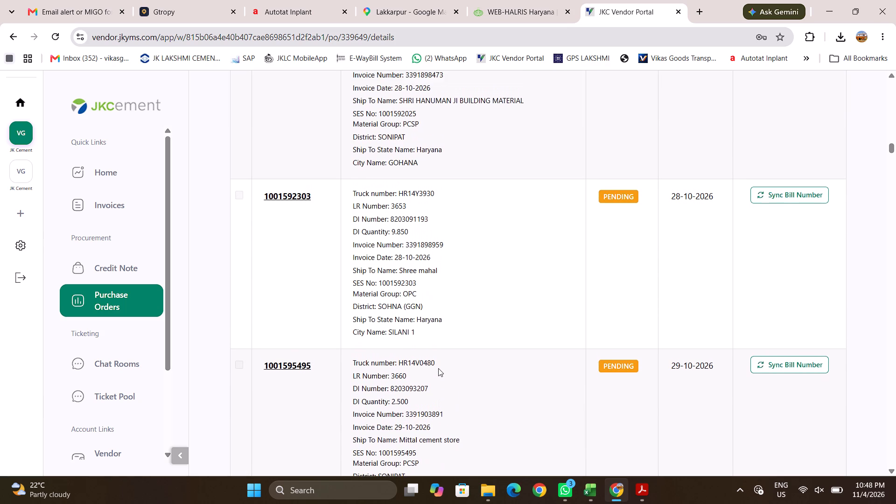
{"action": "scroll", "coordinate": [438, 368], "scroll_direction": "down", "scroll_amount": 1}
{"action": "scroll", "coordinate": [438, 368], "scroll_direction": "up", "scroll_amount": 2}
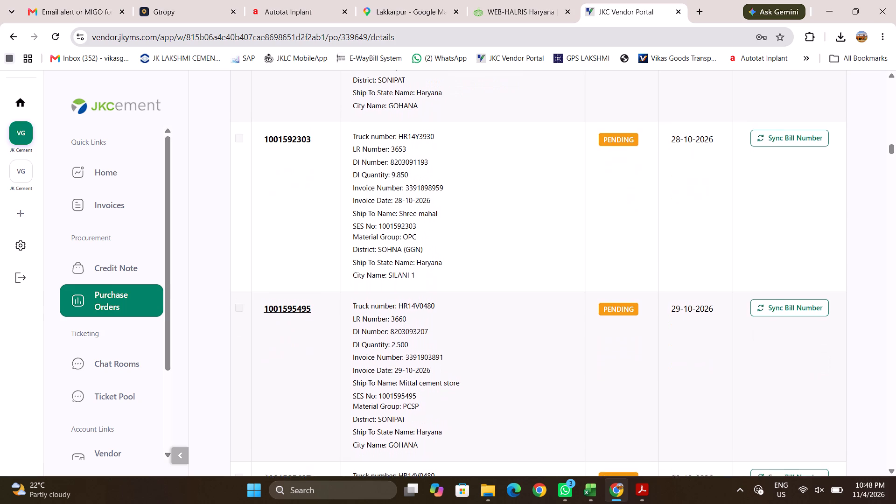
{"action": "scroll", "coordinate": [438, 368], "scroll_direction": "up", "scroll_amount": 2}
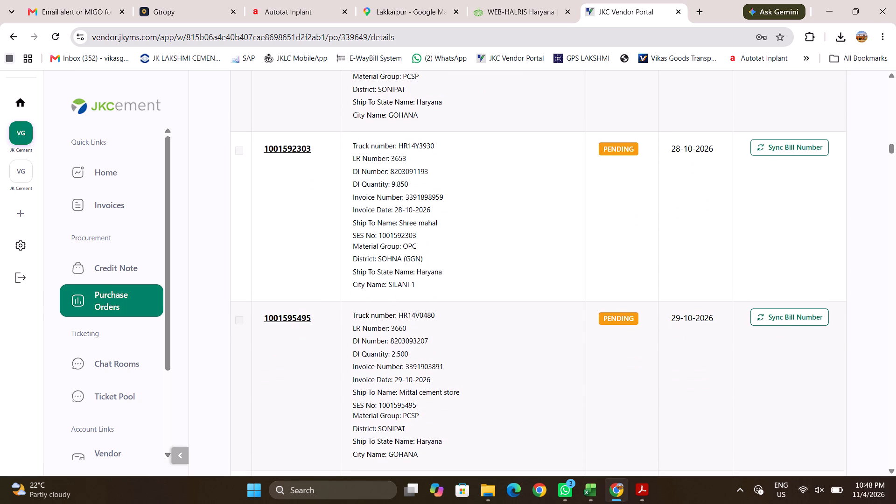
{"action": "scroll", "coordinate": [438, 368], "scroll_direction": "up", "scroll_amount": 1}
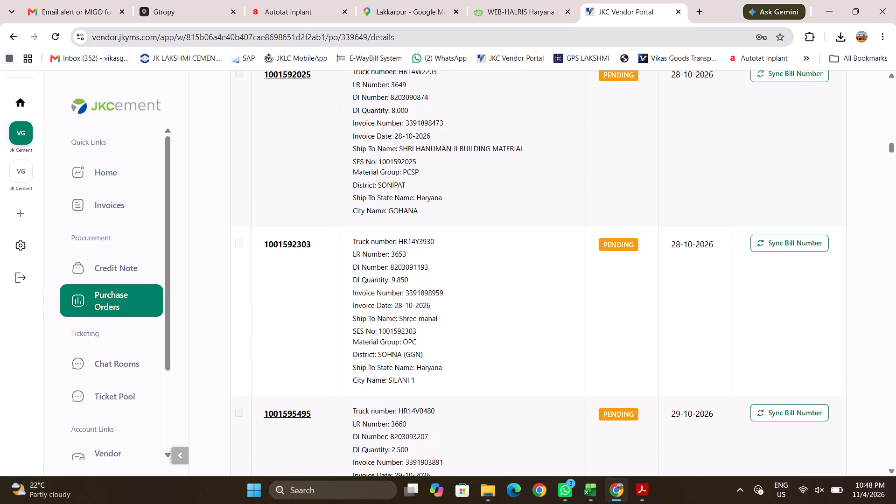
{"action": "scroll", "coordinate": [438, 368], "scroll_direction": "up", "scroll_amount": 4}
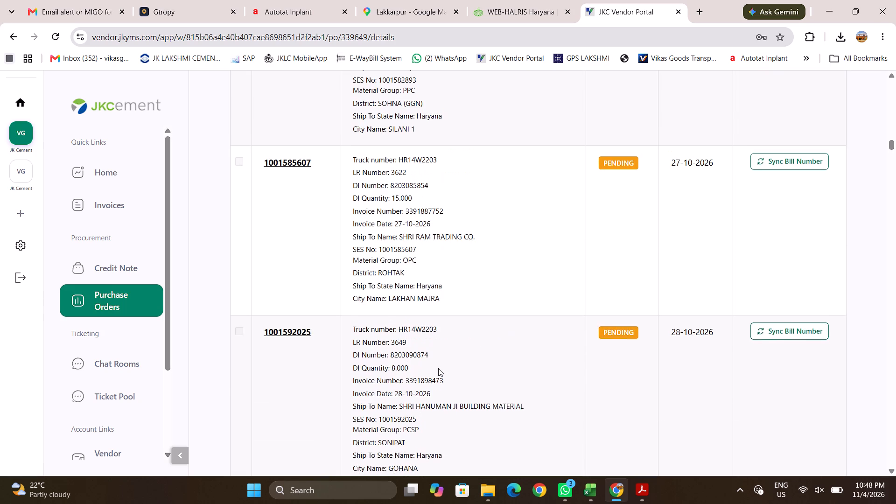
{"action": "scroll", "coordinate": [438, 368], "scroll_direction": "up", "scroll_amount": 2}
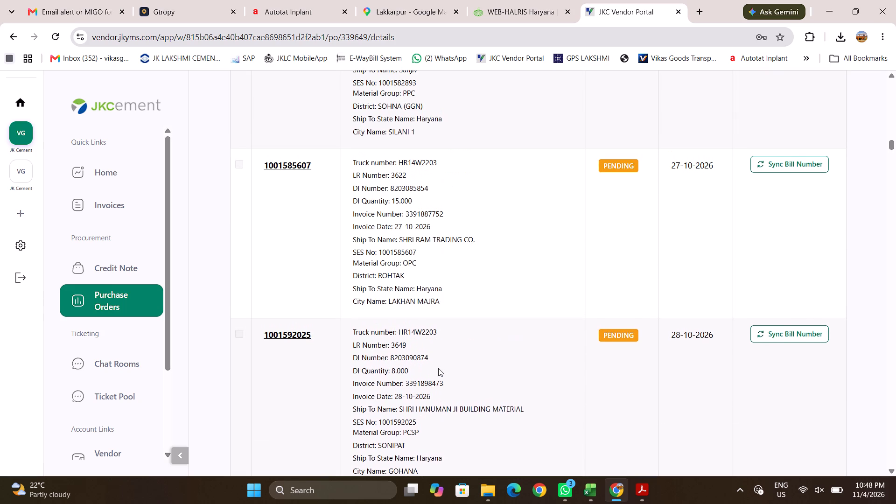
{"action": "scroll", "coordinate": [438, 368], "scroll_direction": "up", "scroll_amount": 1}
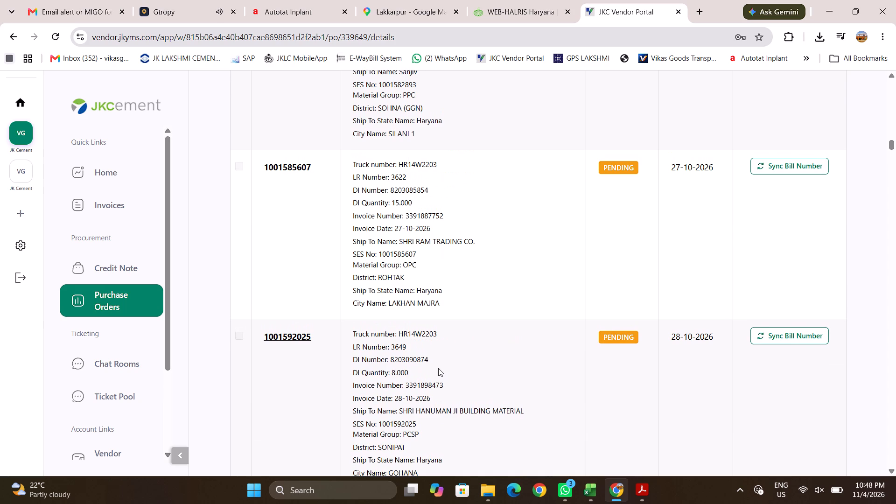
{"action": "scroll", "coordinate": [438, 368], "scroll_direction": "up", "scroll_amount": 1}
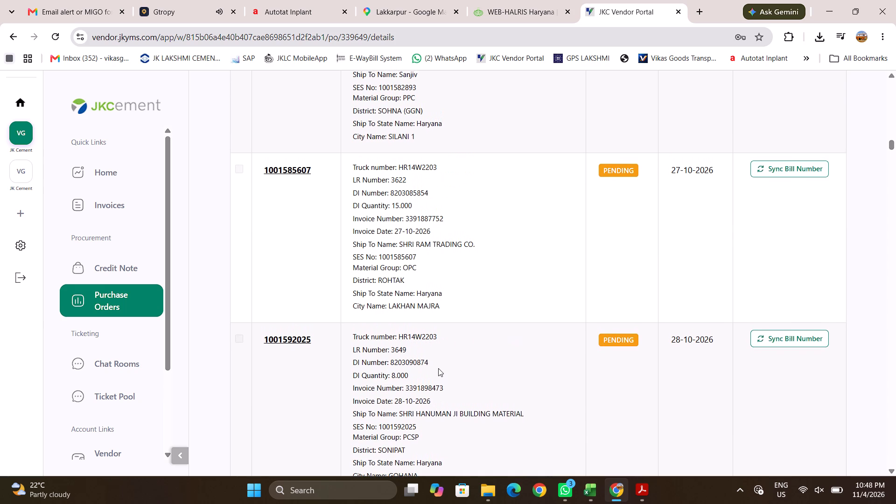
{"action": "scroll", "coordinate": [438, 368], "scroll_direction": "up", "scroll_amount": 2}
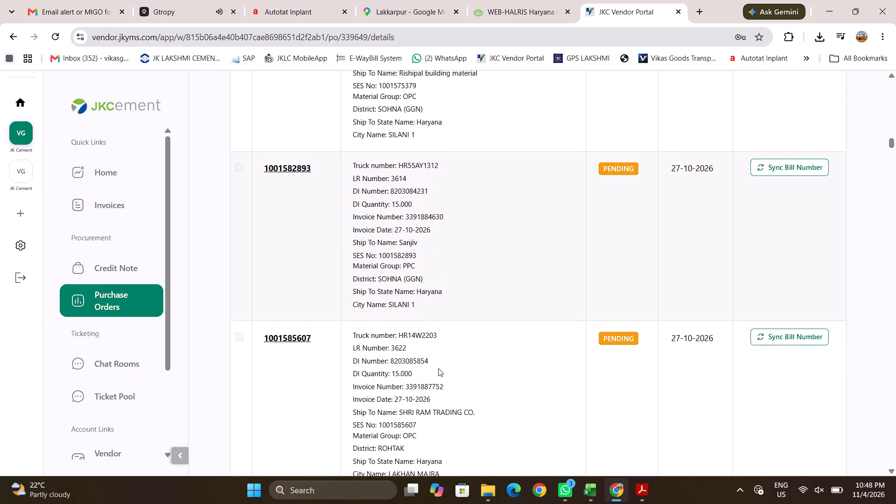
{"action": "scroll", "coordinate": [438, 368], "scroll_direction": "up", "scroll_amount": 9}
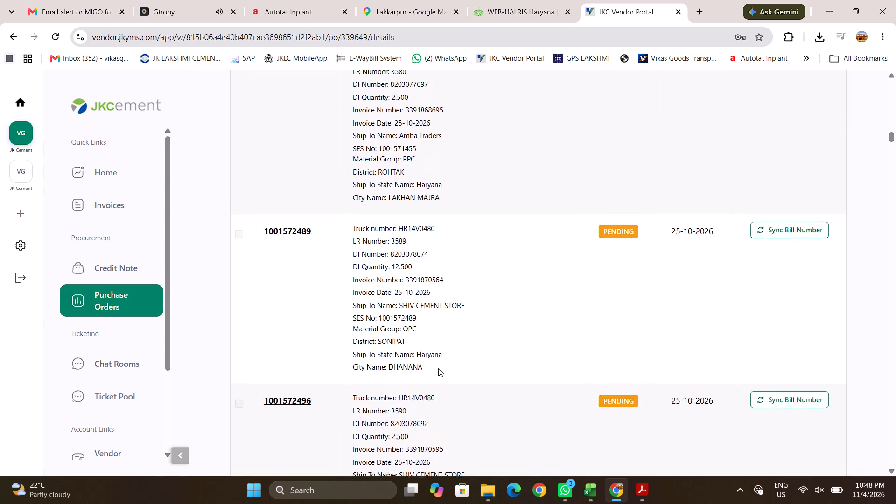
{"action": "scroll", "coordinate": [438, 368], "scroll_direction": "up", "scroll_amount": 8}
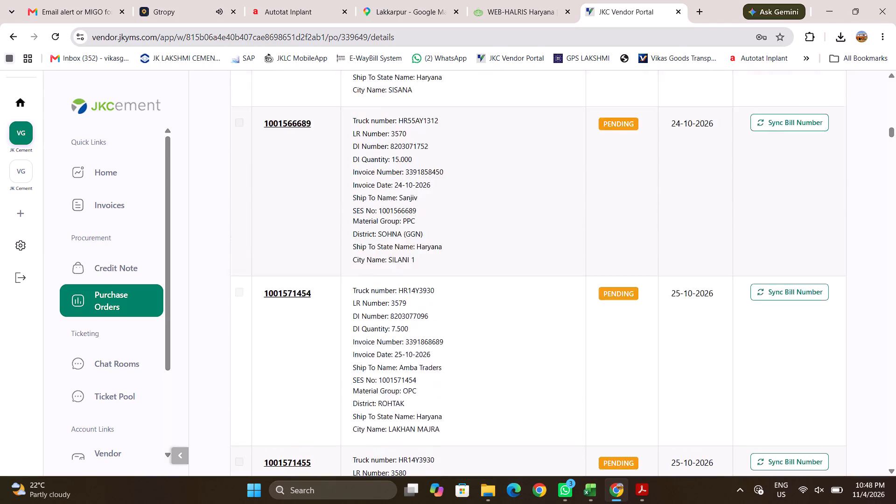
{"action": "scroll", "coordinate": [438, 368], "scroll_direction": "up", "scroll_amount": 4}
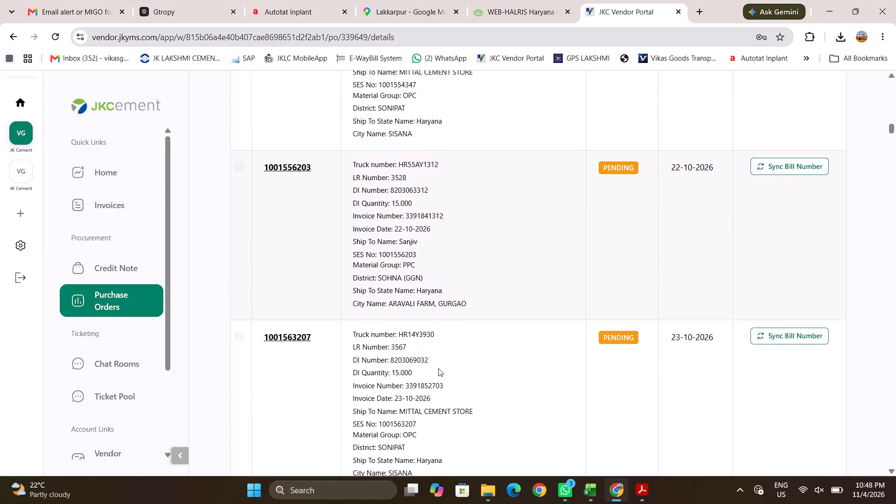
{"action": "scroll", "coordinate": [438, 368], "scroll_direction": "up", "scroll_amount": 7}
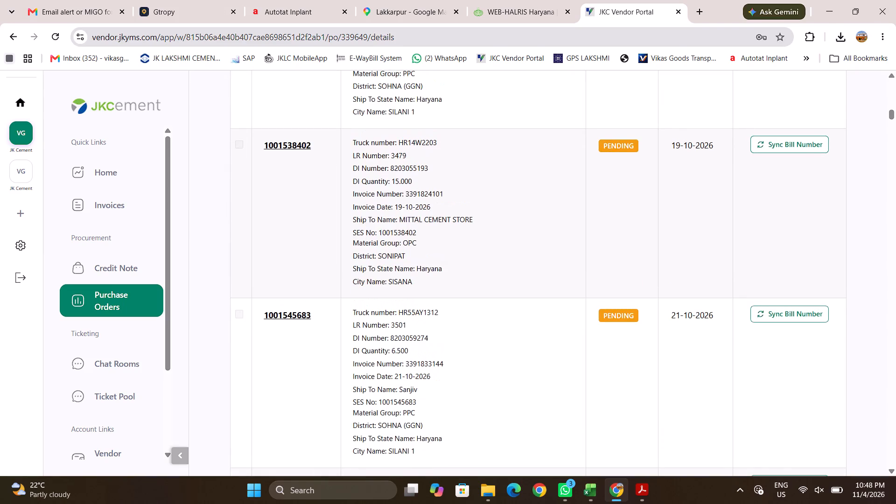
{"action": "scroll", "coordinate": [438, 368], "scroll_direction": "up", "scroll_amount": 17}
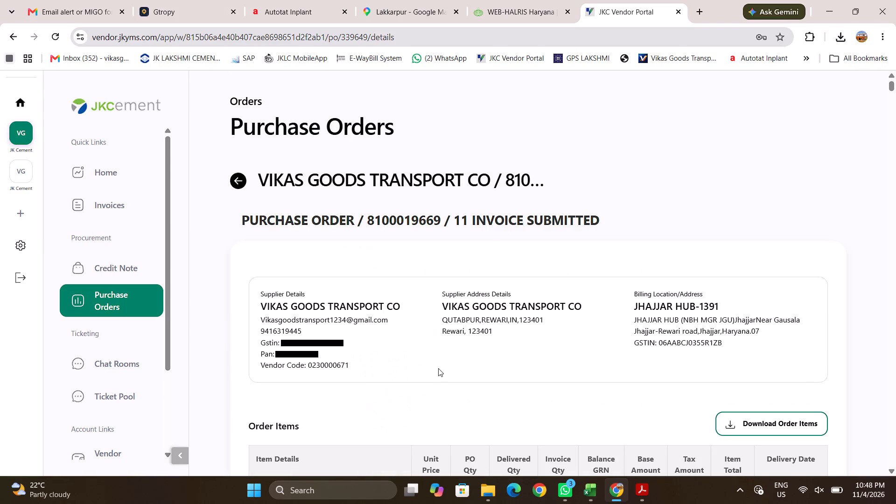
Return to the Purchase Orders list and set its date range to 01 Aug 26 - 04 Nov 26.
{"action": "scroll", "coordinate": [438, 368], "scroll_direction": "up", "scroll_amount": 1}
{"action": "left_click", "coordinate": [245, 181]}
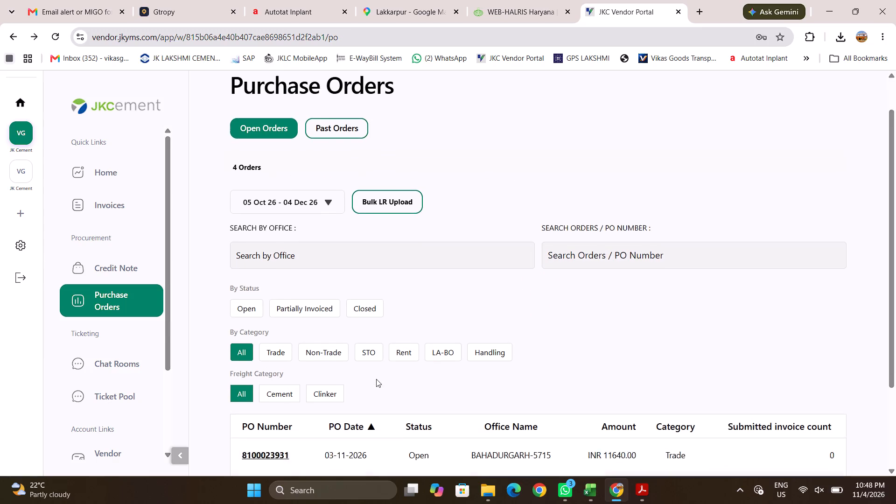
{"action": "left_click", "coordinate": [305, 232]}
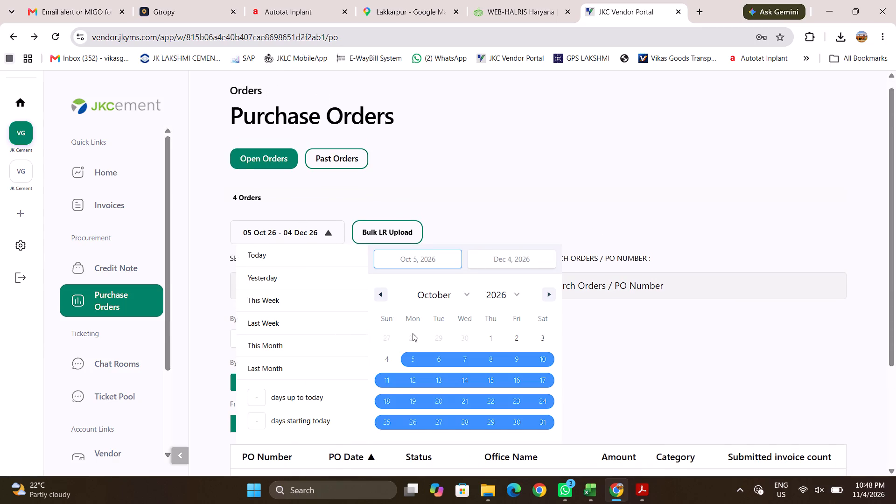
{"action": "left_click", "coordinate": [378, 292]}
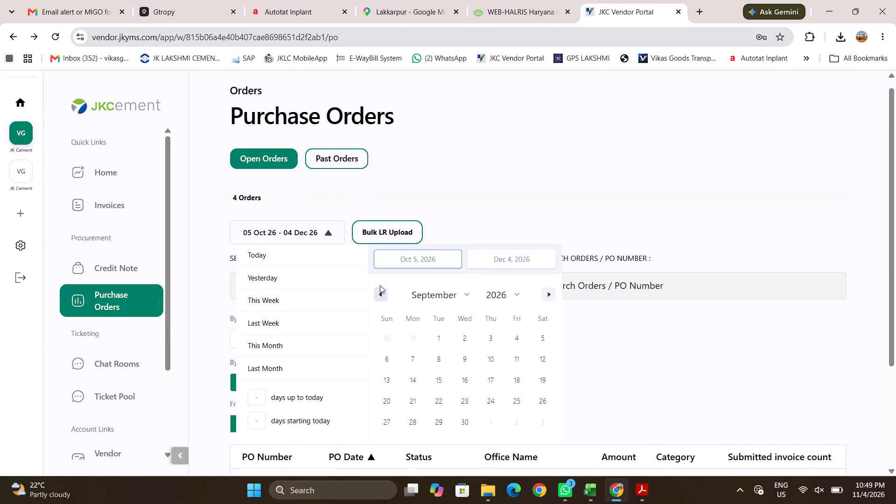
{"action": "left_click", "coordinate": [387, 303]}
{"action": "left_click", "coordinate": [383, 292]}
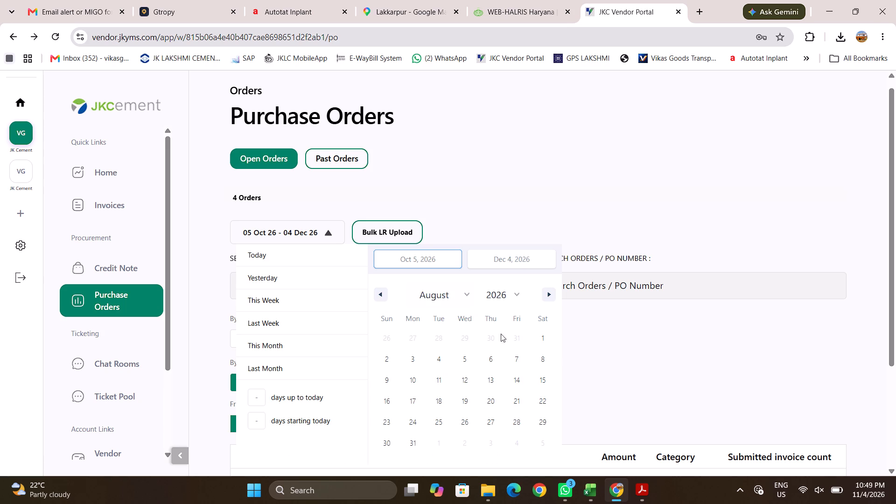
{"action": "left_click", "coordinate": [538, 333]}
{"action": "left_click_drag", "start_coordinate": [549, 306], "coordinate": [549, 303]}
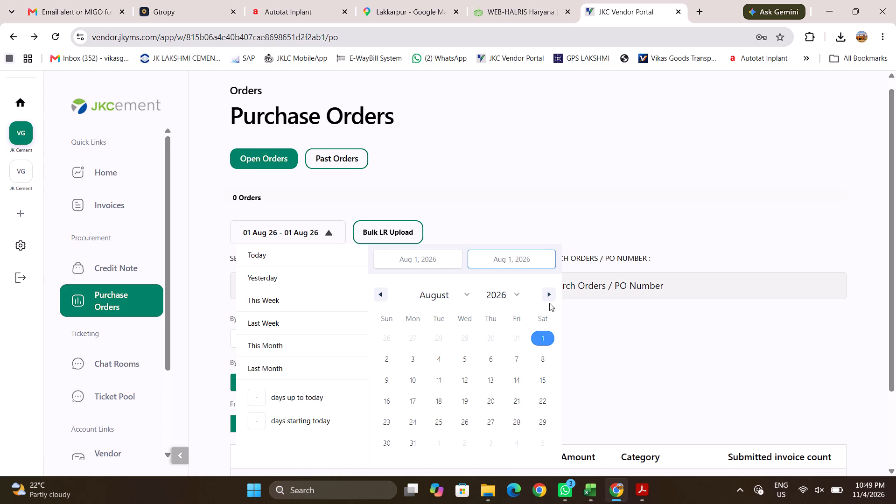
{"action": "left_click_drag", "start_coordinate": [549, 303], "coordinate": [549, 296]}
{"action": "double_click", "coordinate": [549, 296]}
{"action": "left_click", "coordinate": [549, 296]}
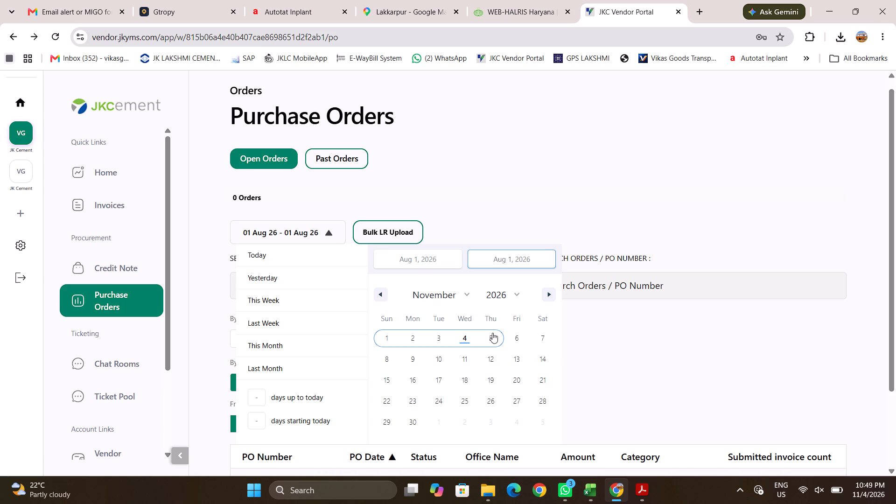
{"action": "left_click", "coordinate": [465, 338]}
{"action": "left_click", "coordinate": [573, 336]}
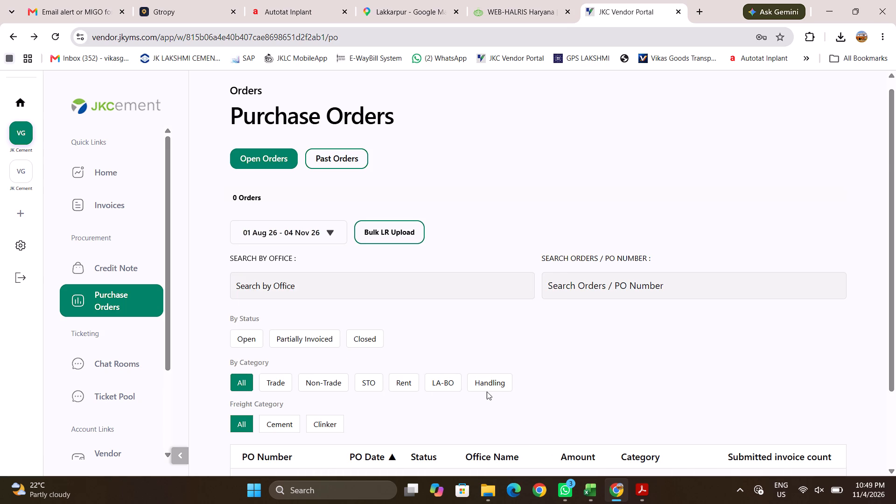
Review the listed purchase orders' status, office, category and submitted invoice count for the chosen date range.
{"action": "scroll", "coordinate": [487, 392], "scroll_direction": "down", "scroll_amount": 9}
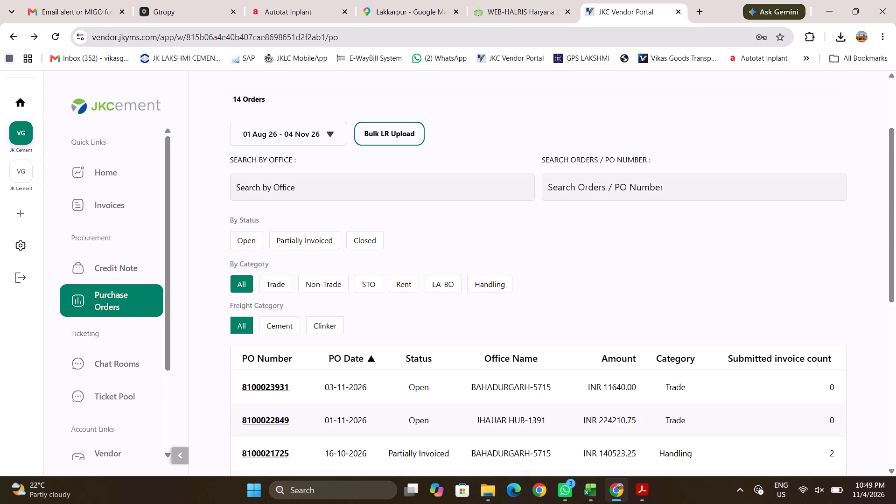
{"action": "scroll", "coordinate": [487, 392], "scroll_direction": "down", "scroll_amount": 4}
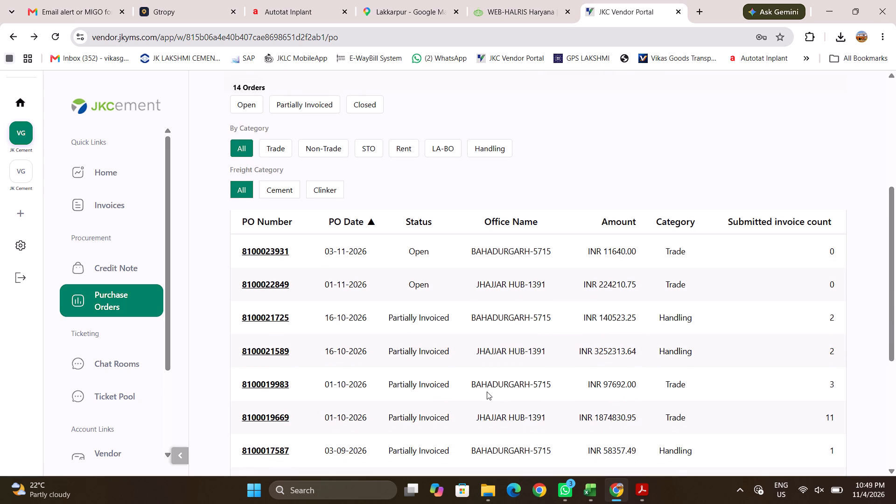
{"action": "scroll", "coordinate": [487, 392], "scroll_direction": "down", "scroll_amount": 2}
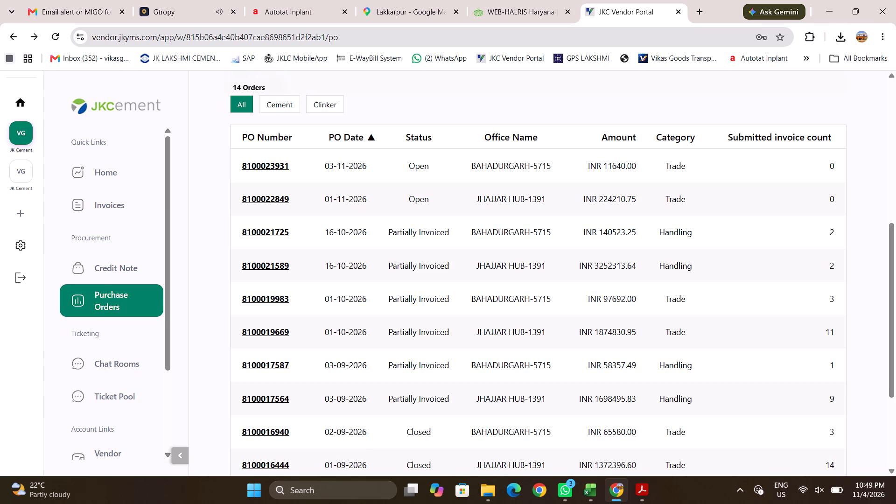
{"action": "scroll", "coordinate": [530, 337], "scroll_direction": "down", "scroll_amount": 3}
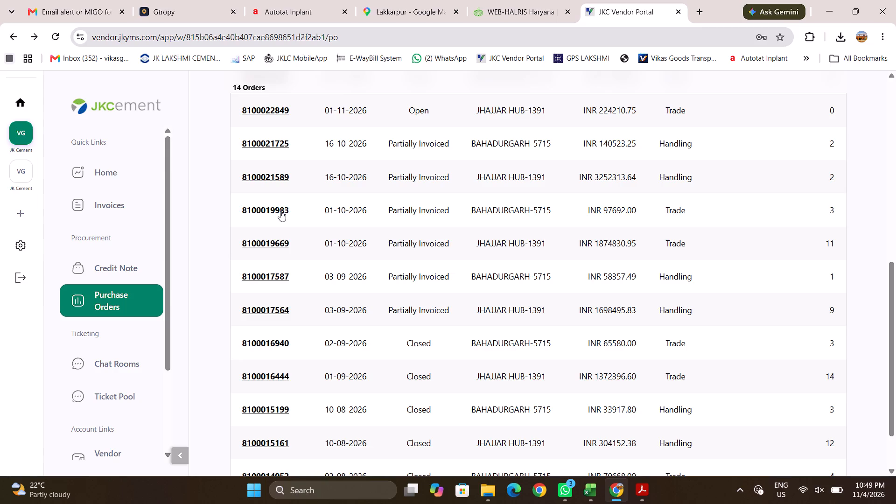
{"action": "left_click", "coordinate": [257, 314]}
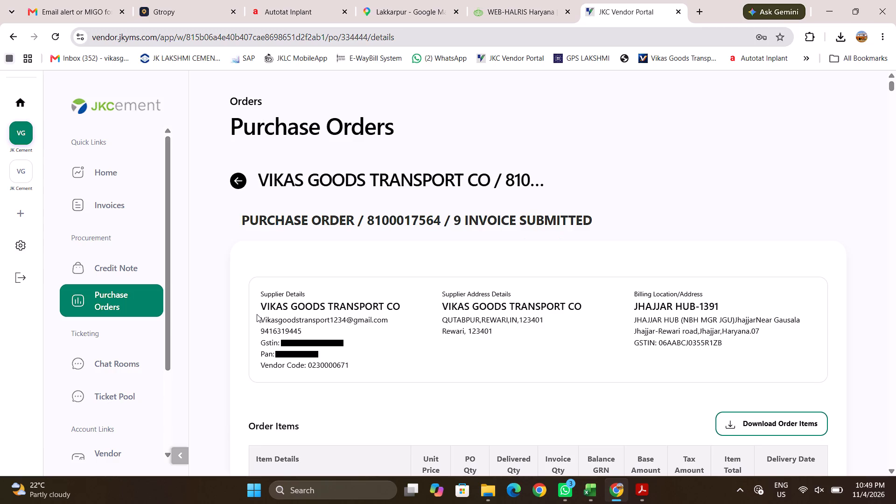
{"action": "scroll", "coordinate": [257, 314], "scroll_direction": "down", "scroll_amount": 11}
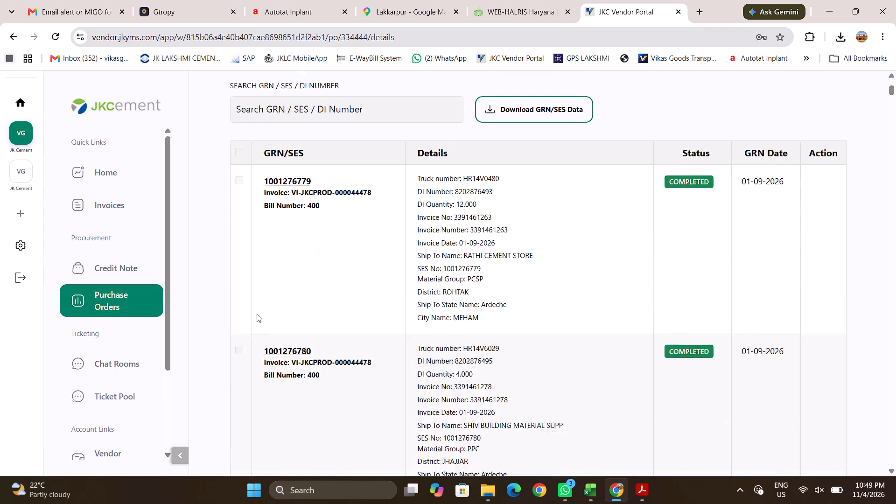
{"action": "scroll", "coordinate": [257, 314], "scroll_direction": "down", "scroll_amount": 1}
{"action": "scroll", "coordinate": [257, 314], "scroll_direction": "up", "scroll_amount": 4}
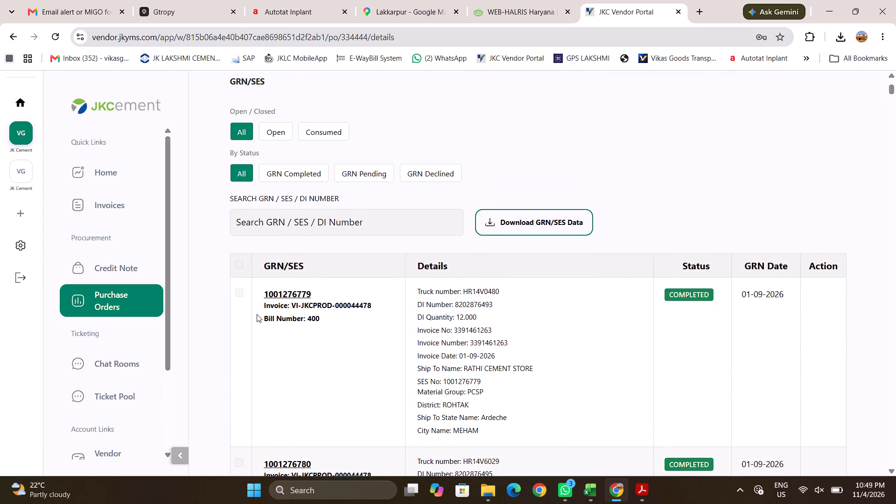
{"action": "left_click", "coordinate": [349, 180]}
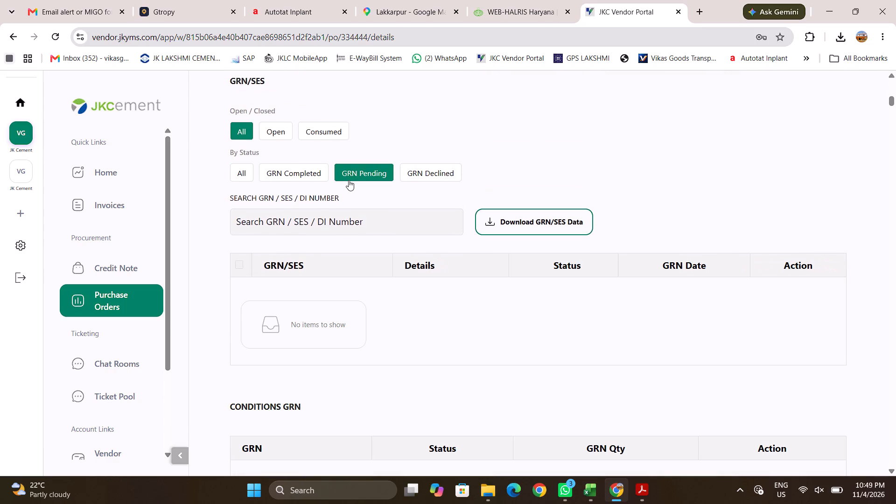
{"action": "left_click", "coordinate": [247, 176]}
{"action": "left_click", "coordinate": [247, 176]}
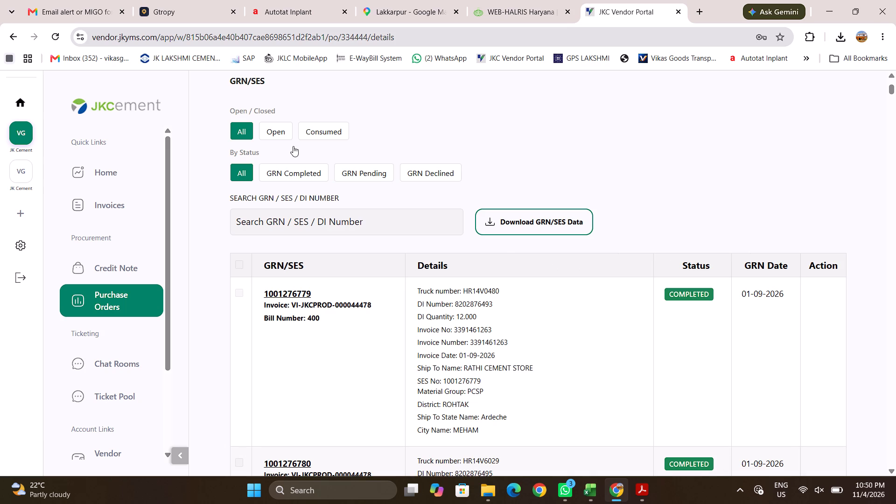
{"action": "scroll", "coordinate": [293, 146], "scroll_direction": "up", "scroll_amount": 2}
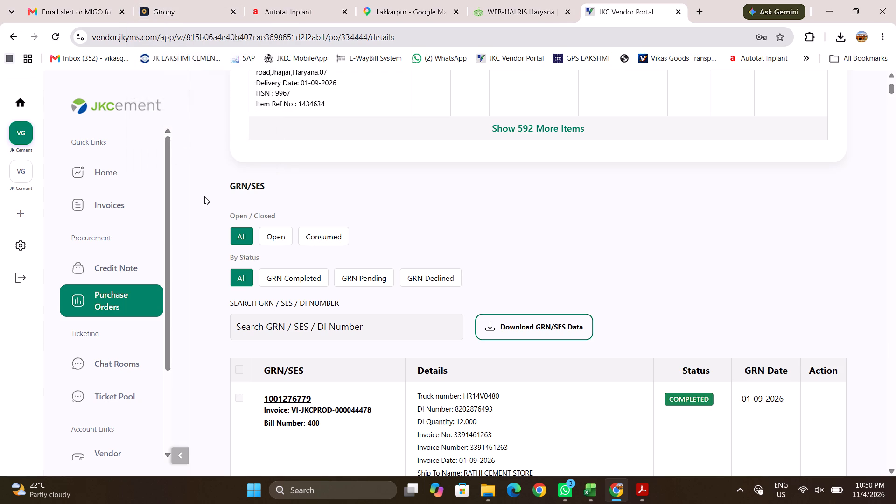
Close the browser window holding the vendor portal and all its other open pages.
{"action": "triple_click", "coordinate": [888, 0]}
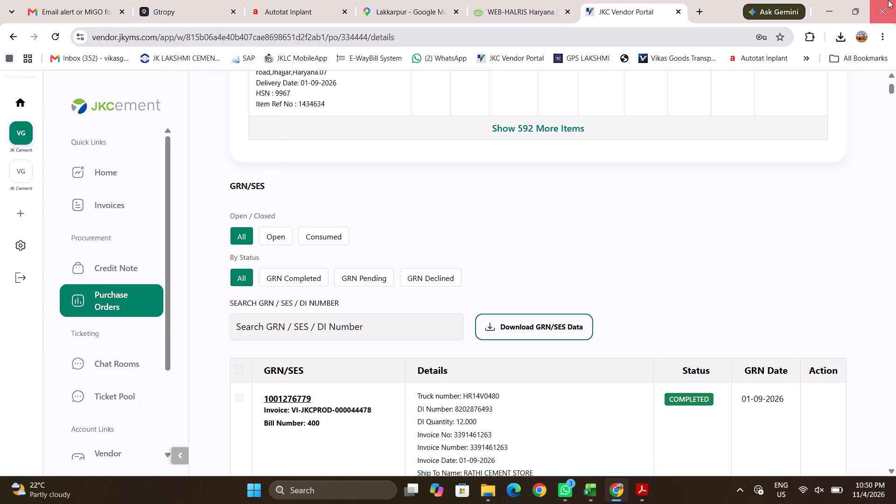
{"action": "triple_click", "coordinate": [888, 0]}
{"action": "triple_click", "coordinate": [888, 0]}
Close Acrobat together with all its open tabs, Bill 498 s.pdf and Bill 499 s.pdf.
{"action": "triple_click", "coordinate": [888, 0]}
{"action": "double_click", "coordinate": [888, 0]}
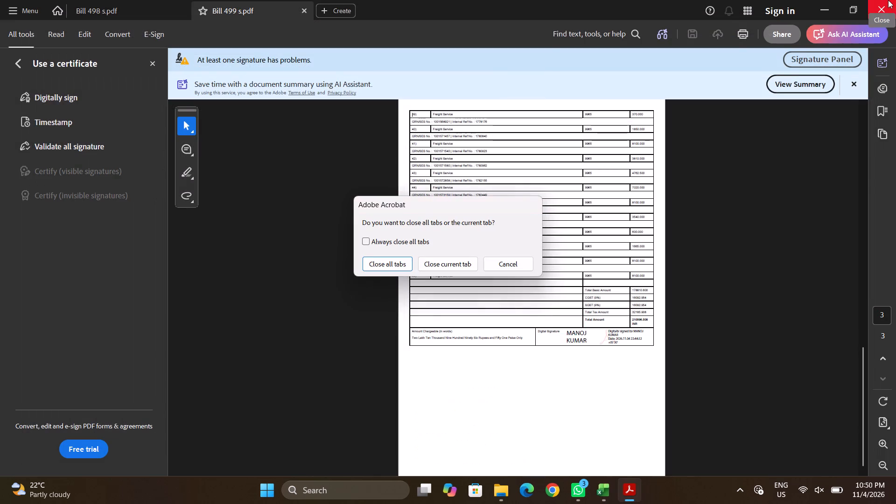
{"action": "left_click", "coordinate": [457, 254]}
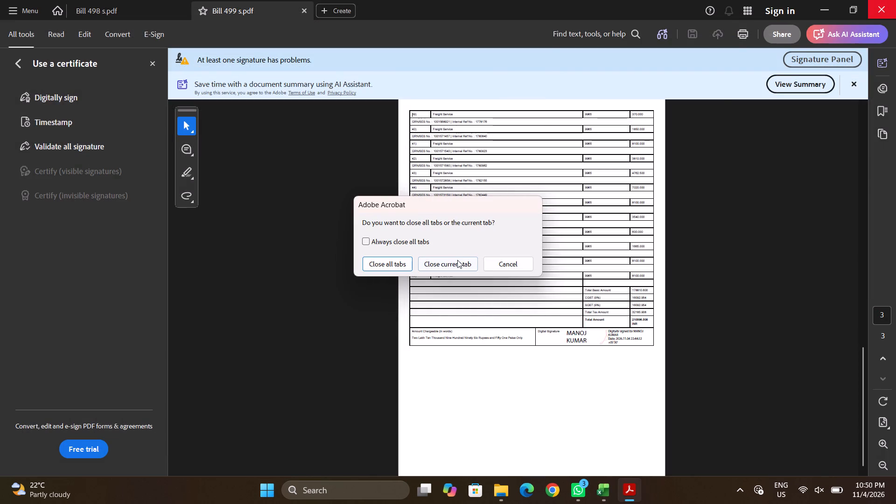
{"action": "left_click", "coordinate": [408, 261]}
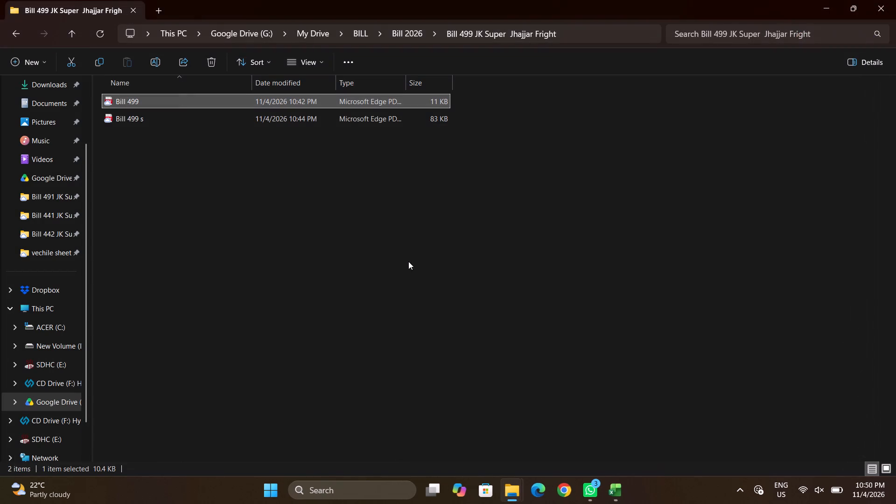
Close the File Explorer window of the Bill 499 JK Super Jhajjar Fright folder.
{"action": "triple_click", "coordinate": [895, 0]}
Close the BAHADURGARH BHADA SHEET workbook and save its changes.
{"action": "triple_click", "coordinate": [895, 0]}
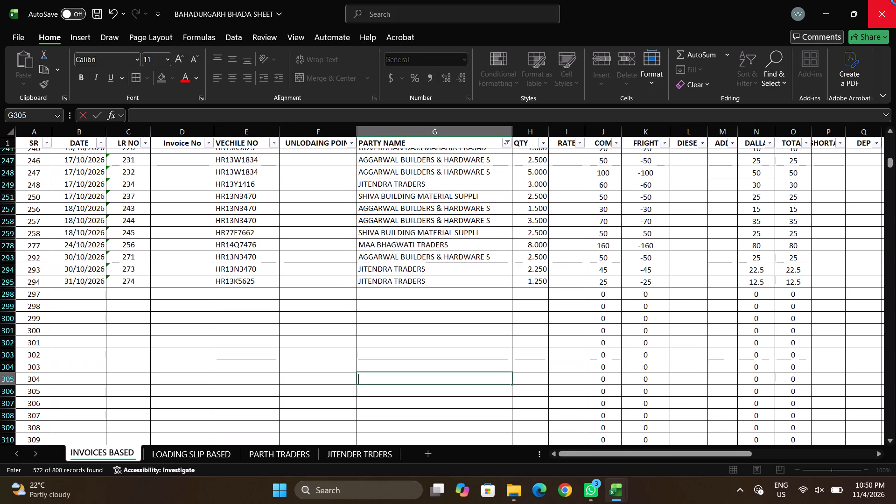
{"action": "left_click", "coordinate": [895, 0]}
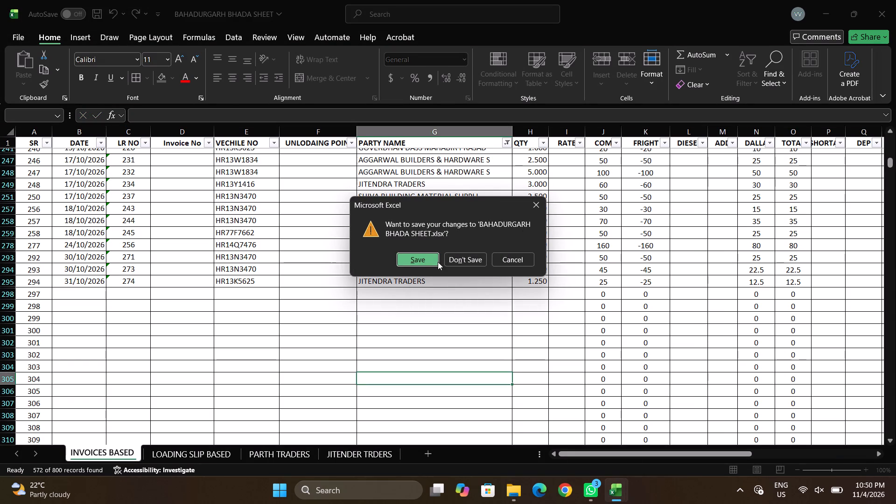
{"action": "left_click", "coordinate": [438, 262]}
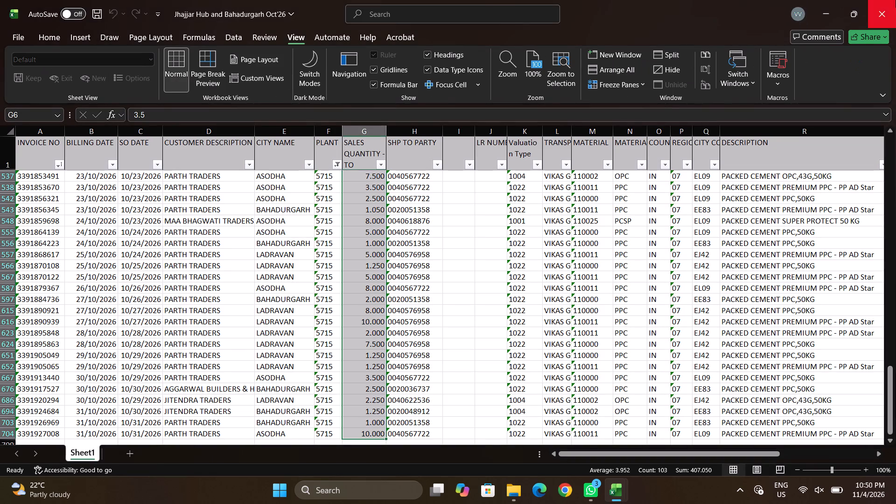
Close the Jhajjar Hub and Bahadurgarh Oct'26 workbook, saving its changes in the Downloads folder.
{"action": "left_click", "coordinate": [895, 0]}
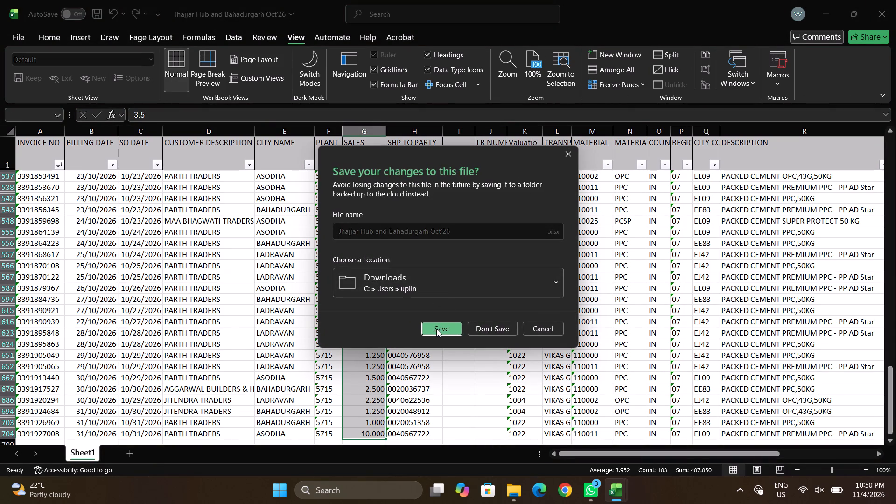
{"action": "left_click", "coordinate": [436, 329]}
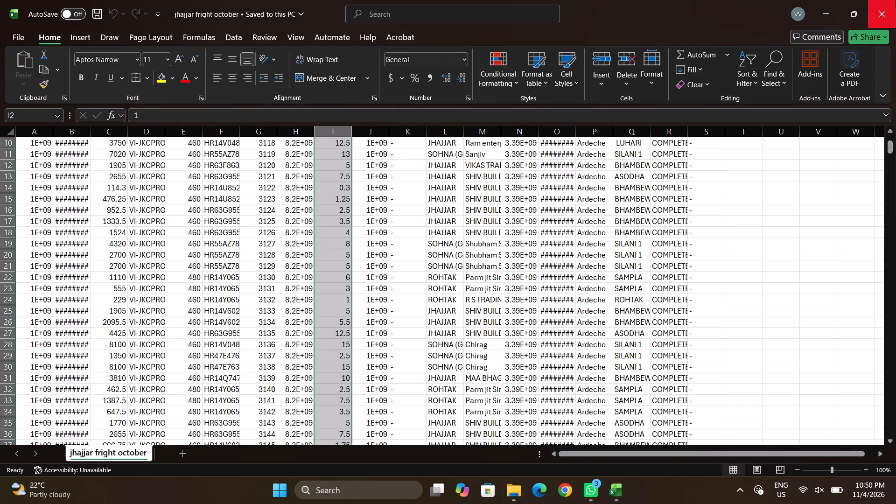
Close the jhajjar fright october workbook.
{"action": "left_click", "coordinate": [895, 0]}
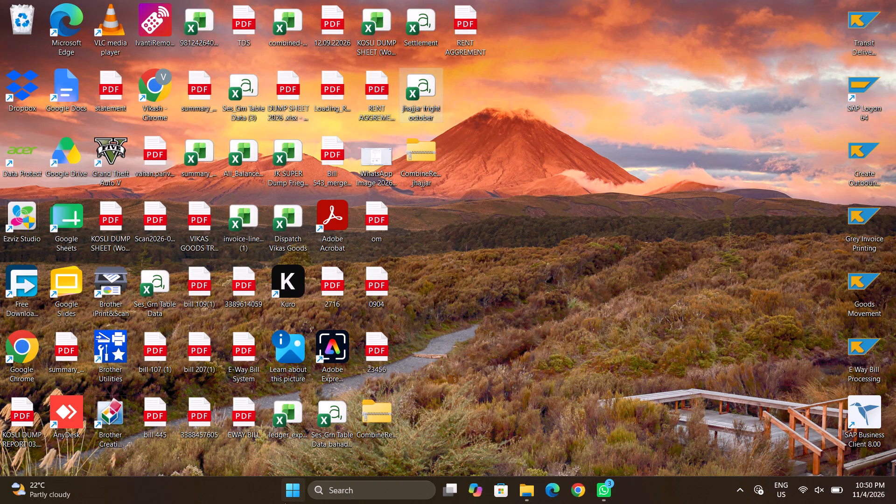
Shut down the computer.
{"action": "left_click", "coordinate": [300, 488]}
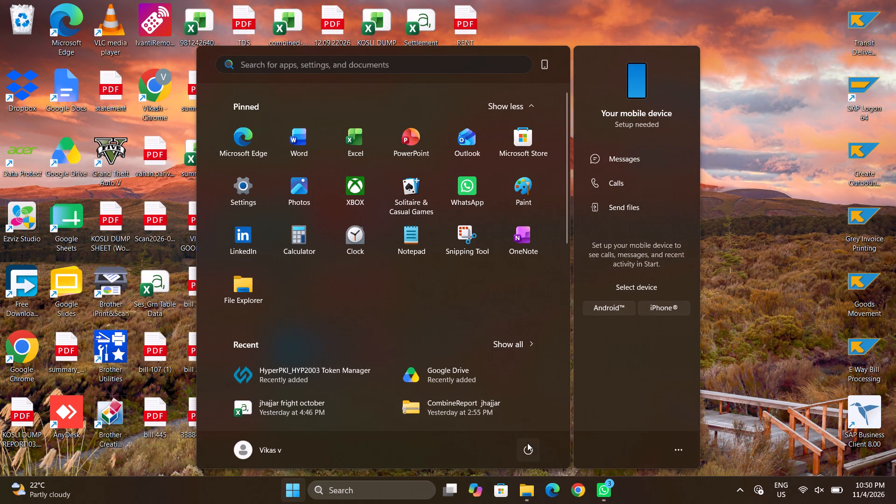
{"action": "left_click", "coordinate": [527, 443]}
{"action": "left_click", "coordinate": [515, 406]}
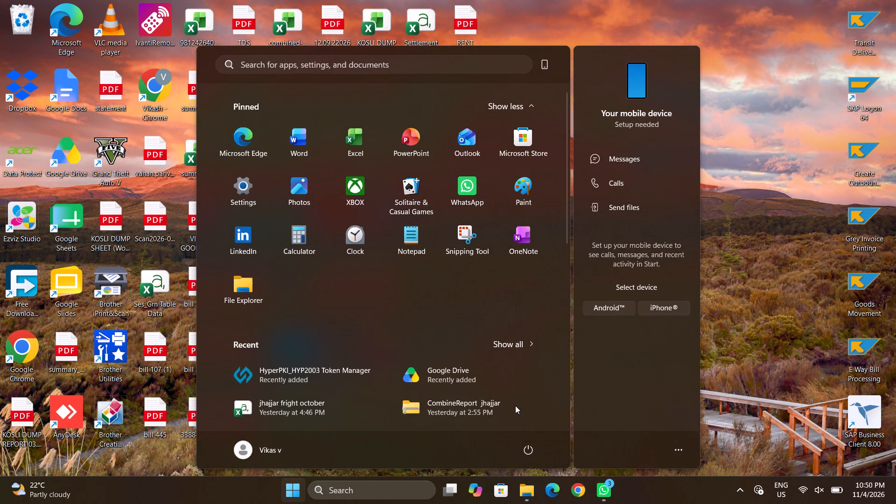